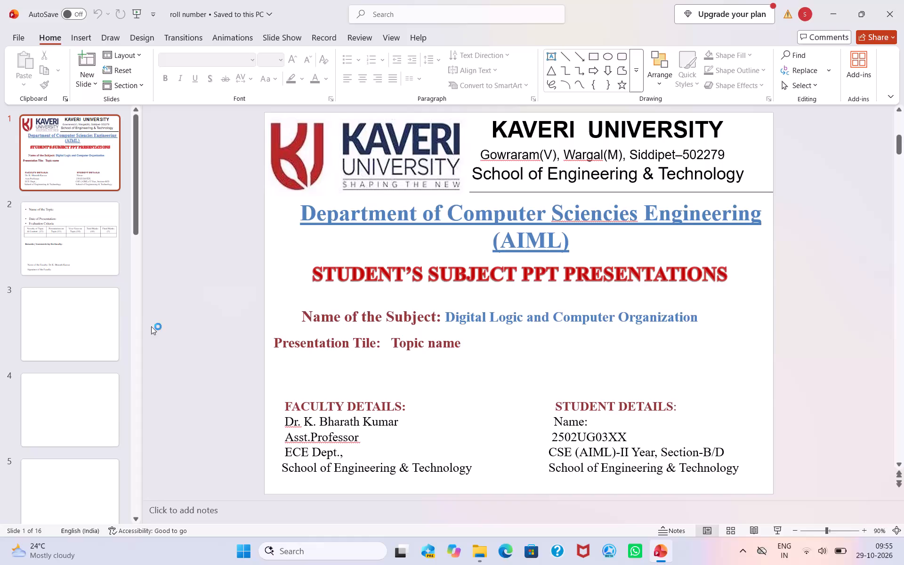
# Skim the roll number presentation through its final slide, and close it along with the File Explorer window behind it.
pyautogui.scroll(-6, 23, 336)
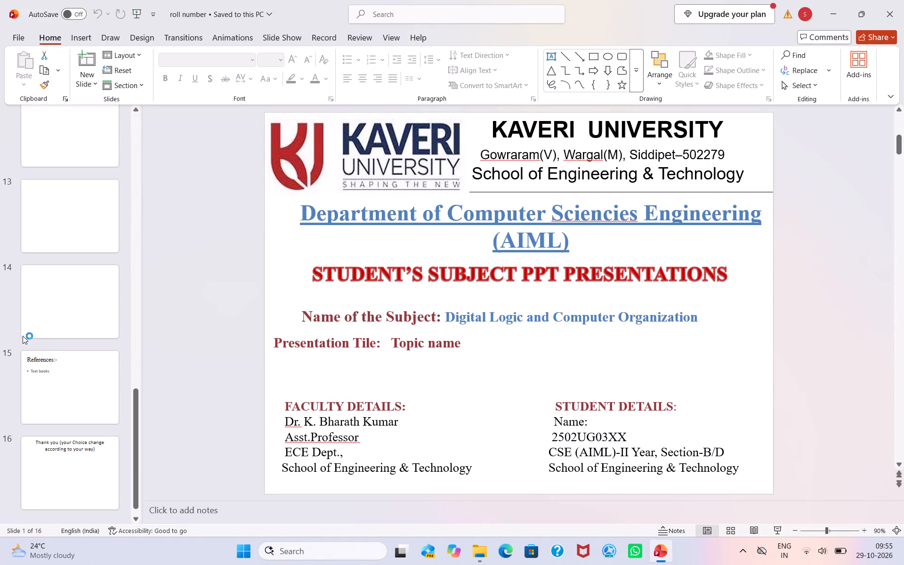
pyautogui.scroll(-1, 23, 336)
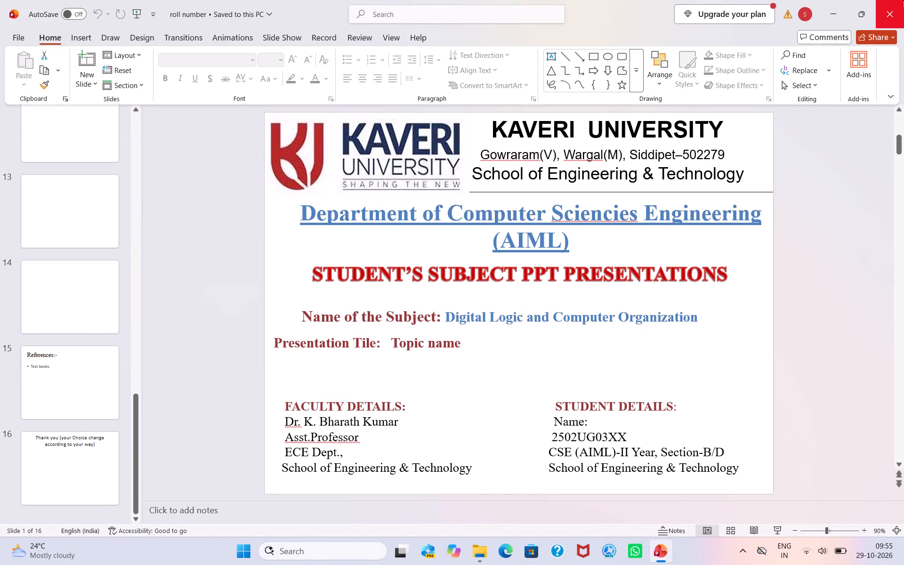
pyautogui.click(903, 0)
pyautogui.click(903, 0)
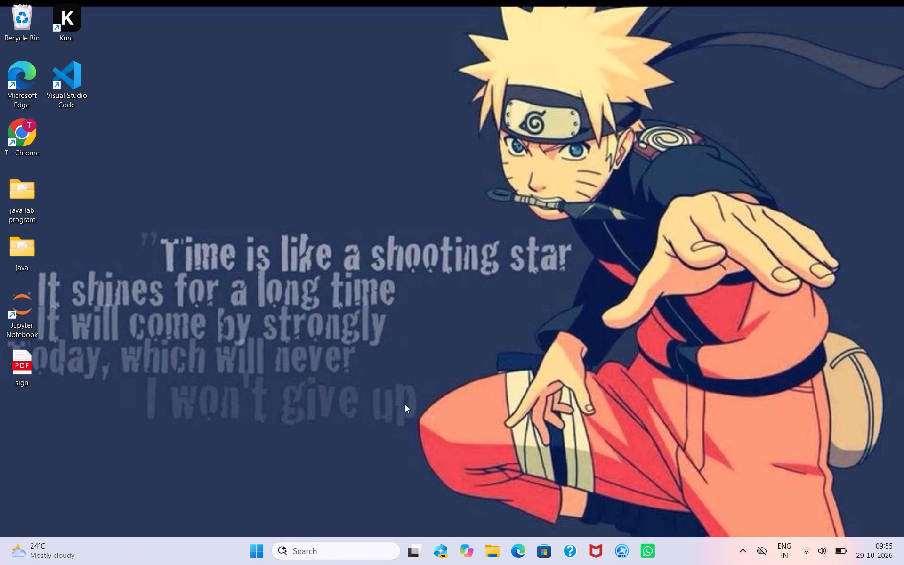
# Open WhatsApp.
pyautogui.click(648, 547)
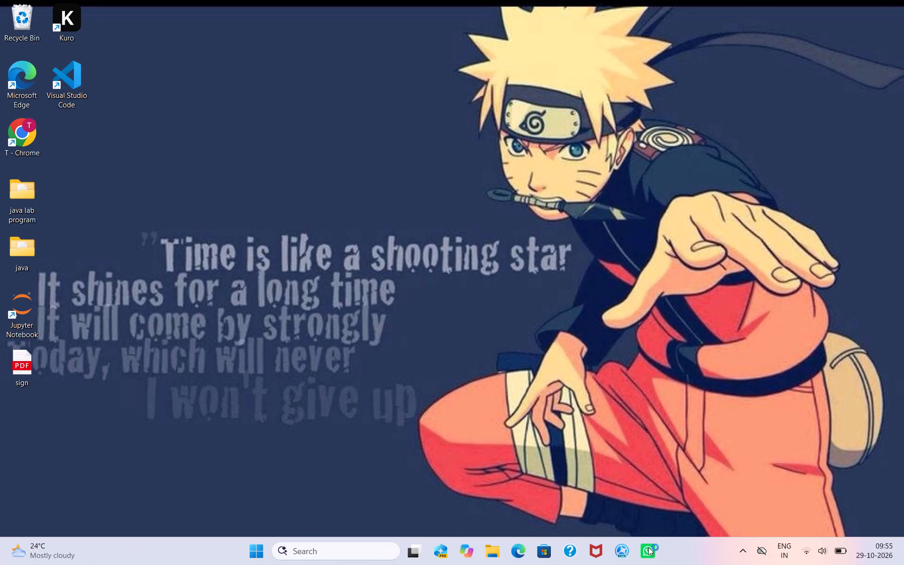
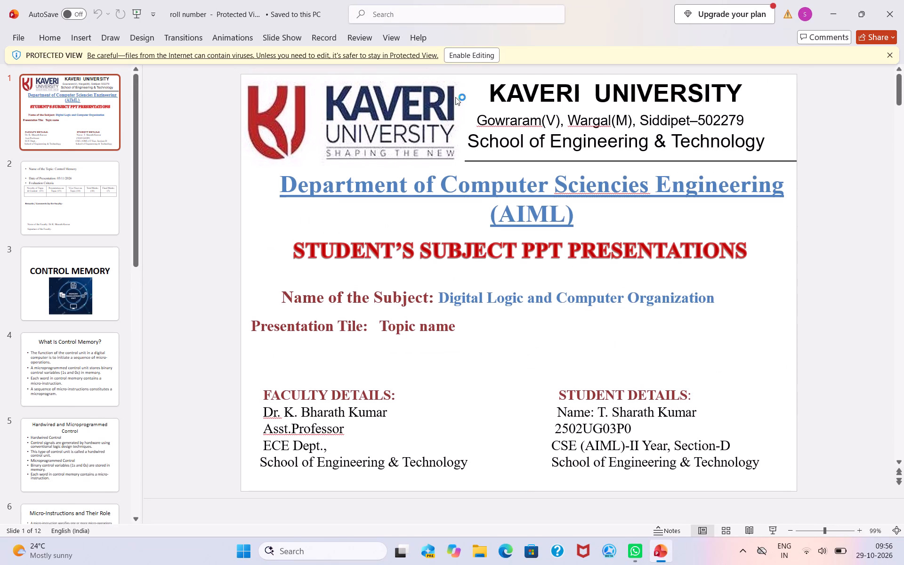
# Enable editing for the roll number presentation opened in Protected View.
pyautogui.click(477, 59)
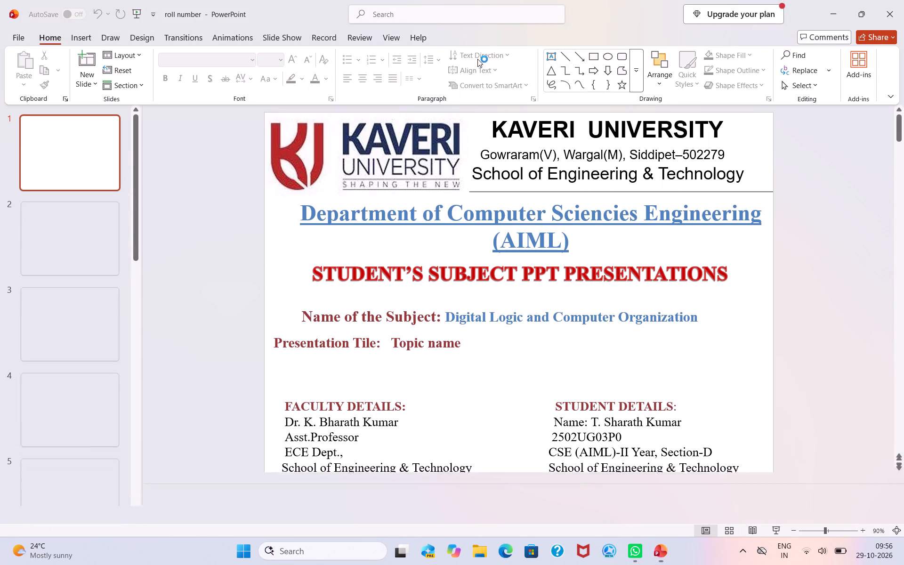
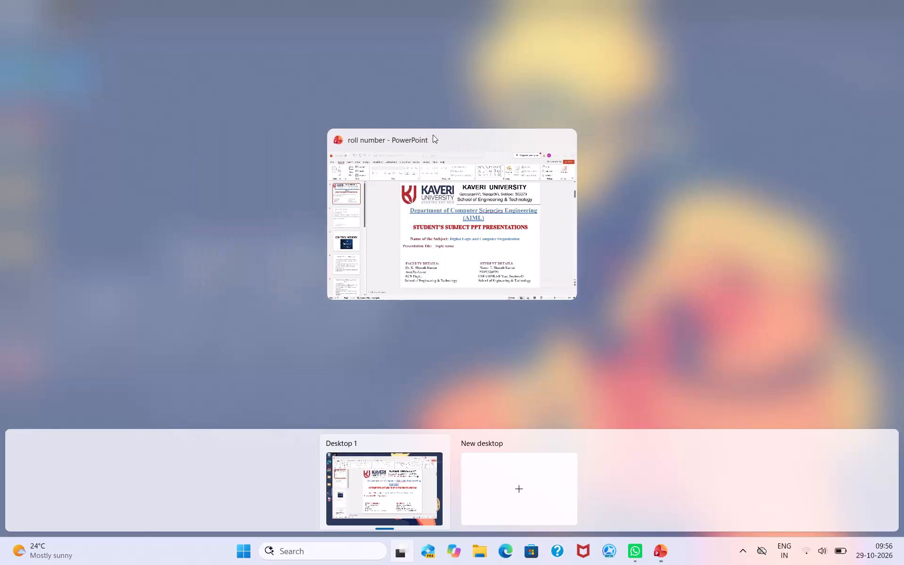
# Switch to the roll number presentation in PowerPoint and answer the McAfee antivirus expiry notice by choosing to renew.
pyautogui.click(452, 223)
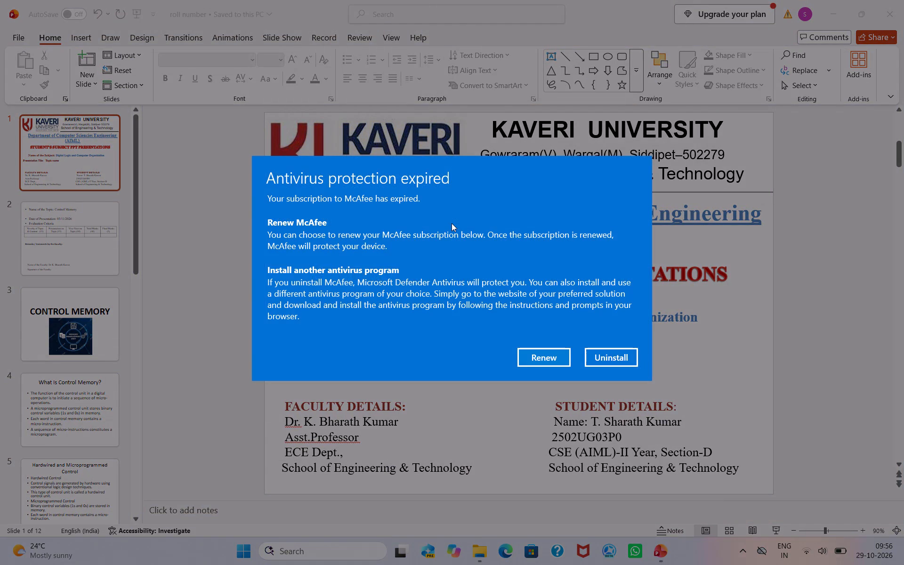
pyautogui.click(553, 354)
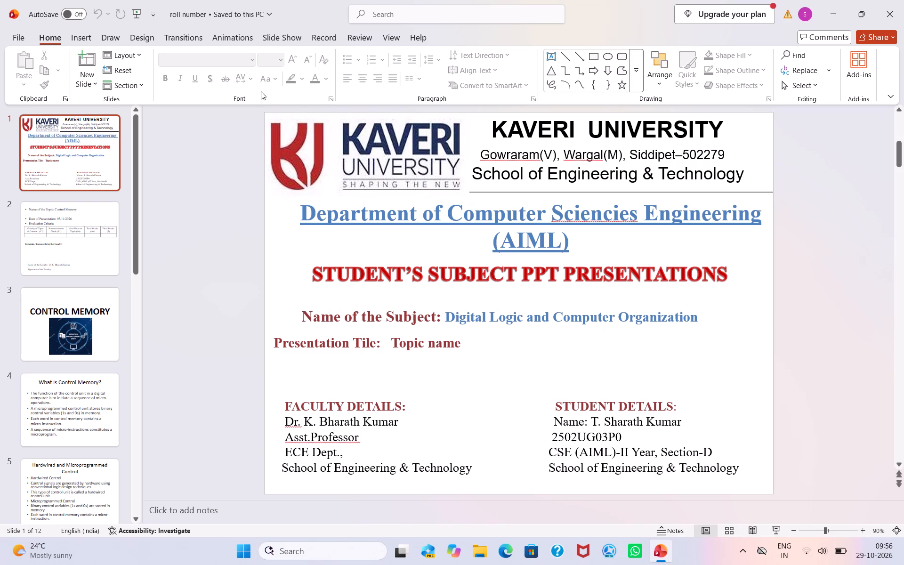
# Make the title words "What Is Control Memory" on slide 4 bold and underlined, leaving out the question mark.
pyautogui.click(79, 308)
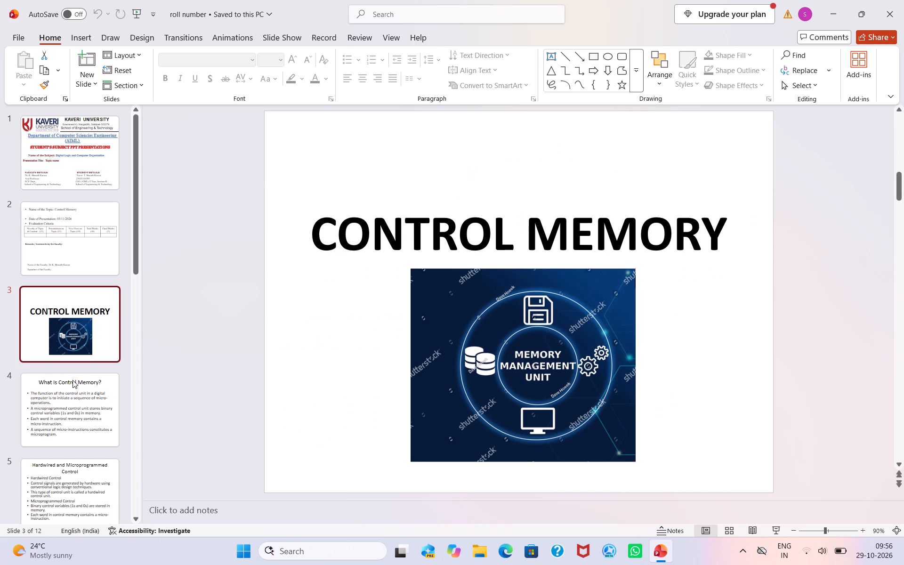
pyautogui.click(73, 380)
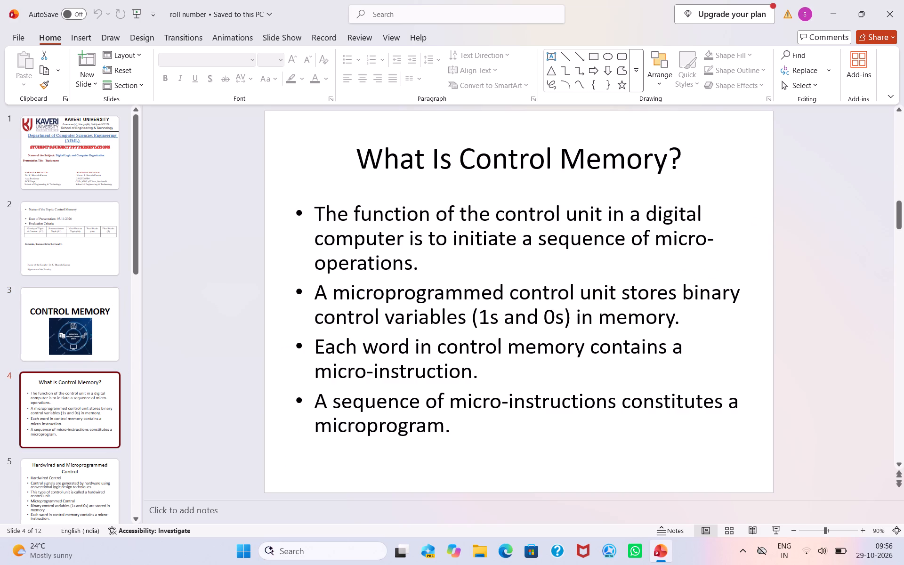
pyautogui.moveTo(357, 153); pyautogui.dragTo(560, 146)
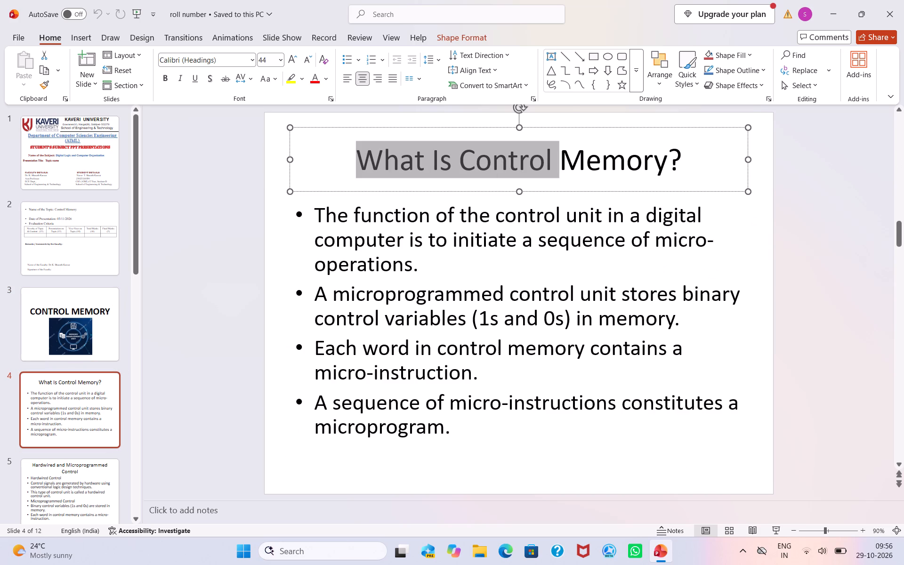
pyautogui.moveTo(560, 146); pyautogui.dragTo(572, 146)
pyautogui.click(460, 161)
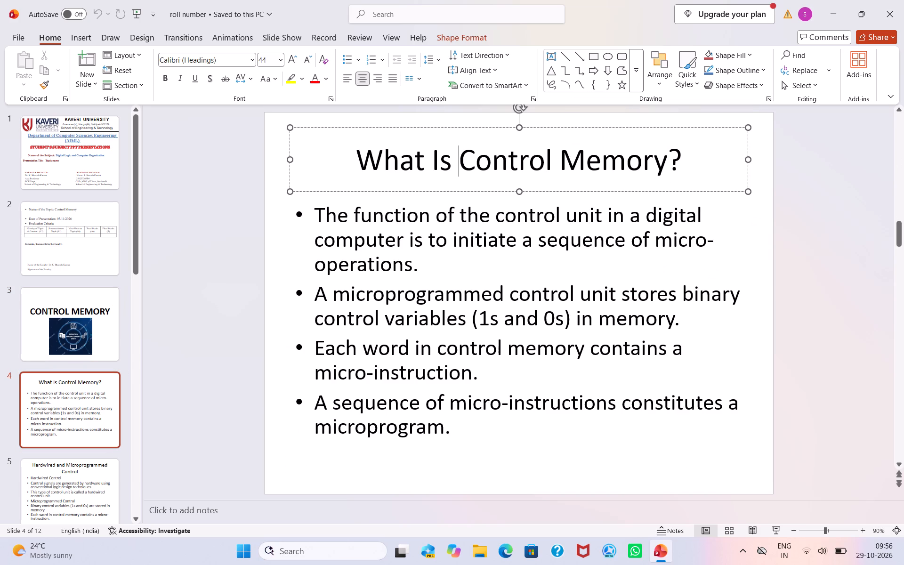
pyautogui.moveTo(355, 160); pyautogui.dragTo(604, 179)
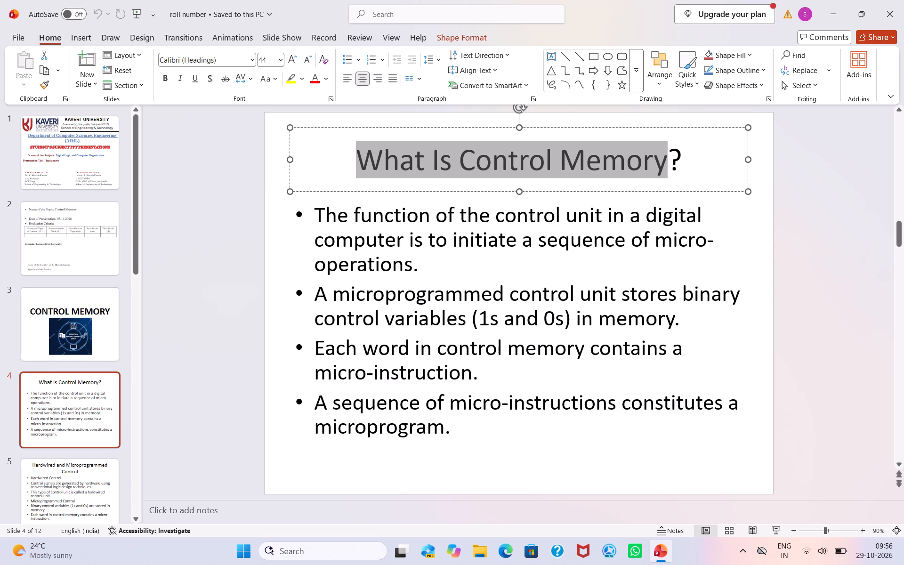
pyautogui.moveTo(604, 179); pyautogui.dragTo(662, 168)
pyautogui.click(668, 148)
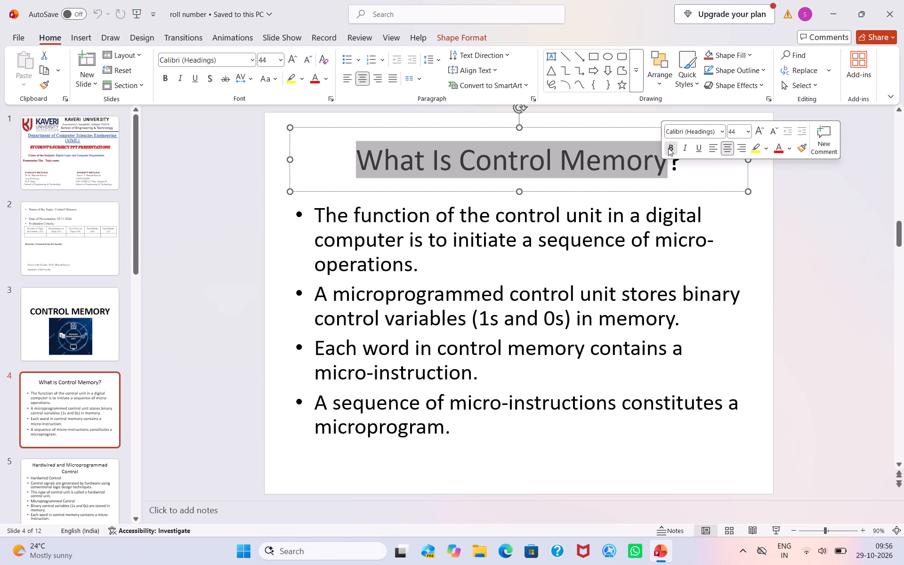
pyautogui.click(697, 148)
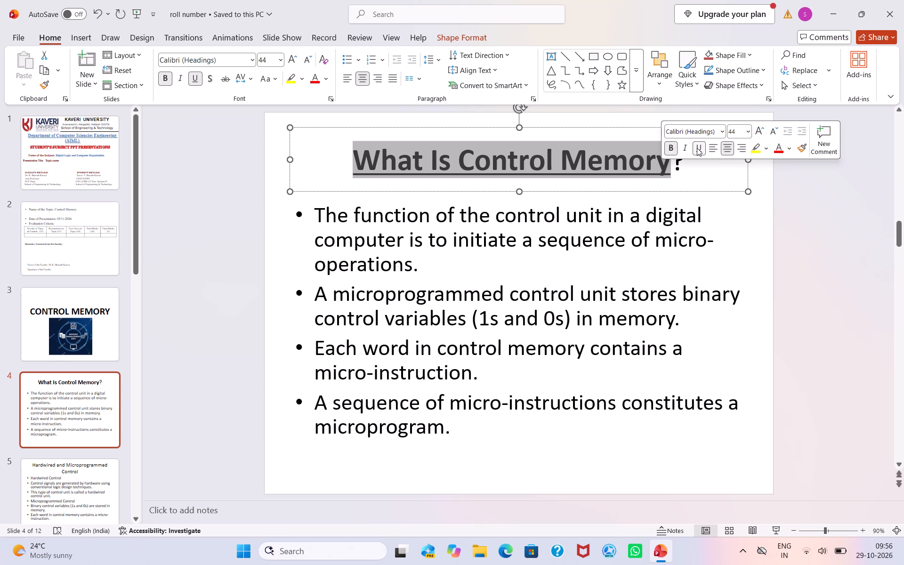
pyautogui.click(398, 220)
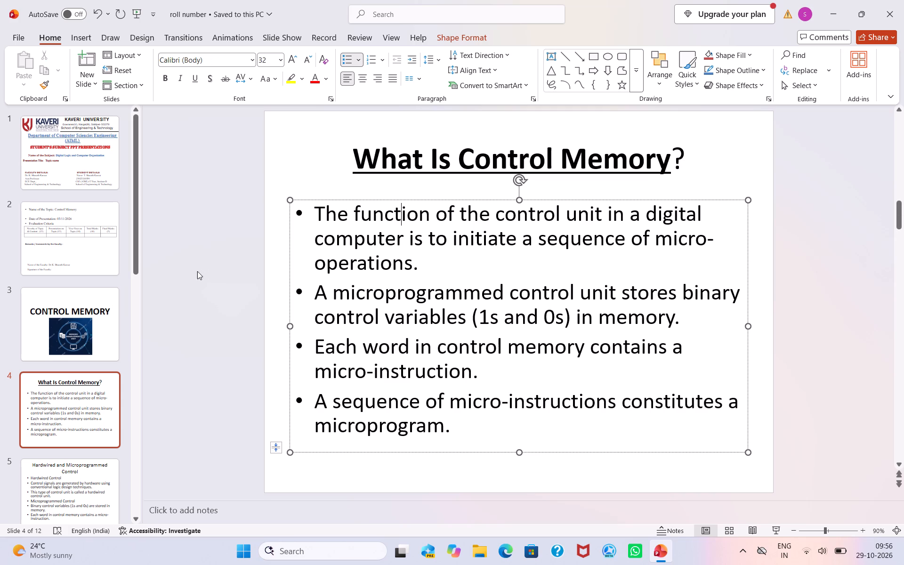
# Make the slide 5 title "Hardwired and Microprogrammed Control" bold.
pyautogui.click(67, 486)
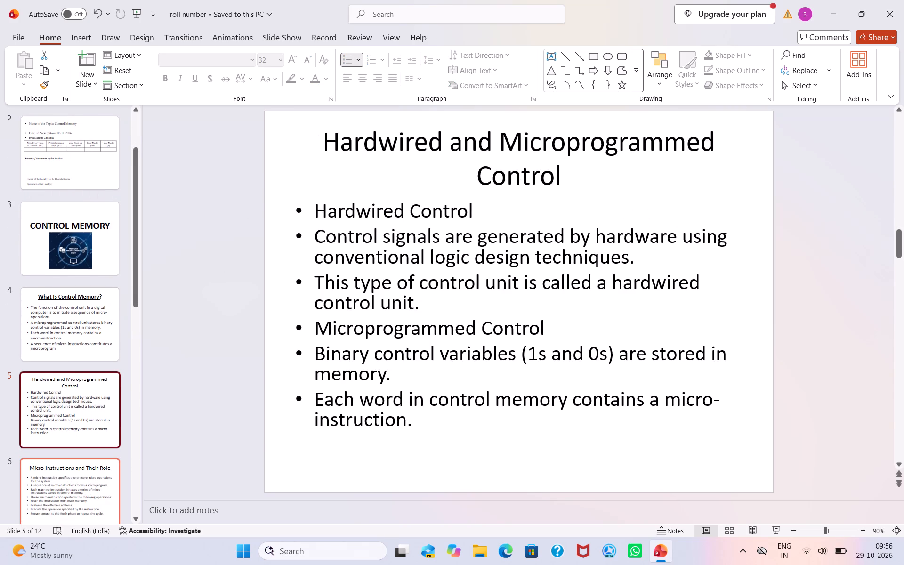
pyautogui.moveTo(323, 137); pyautogui.dragTo(521, 184)
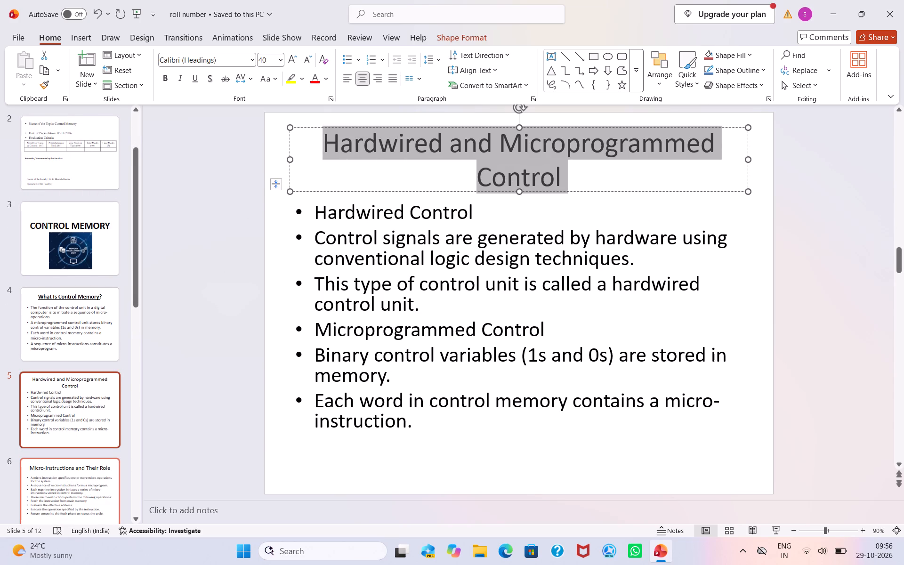
pyautogui.moveTo(521, 184); pyautogui.dragTo(565, 188)
pyautogui.click(568, 172)
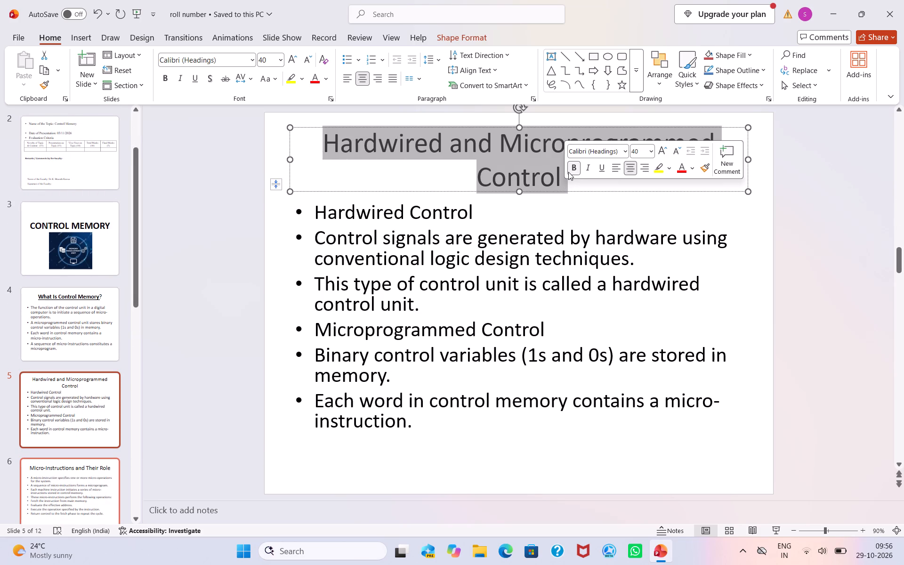
pyautogui.click(555, 210)
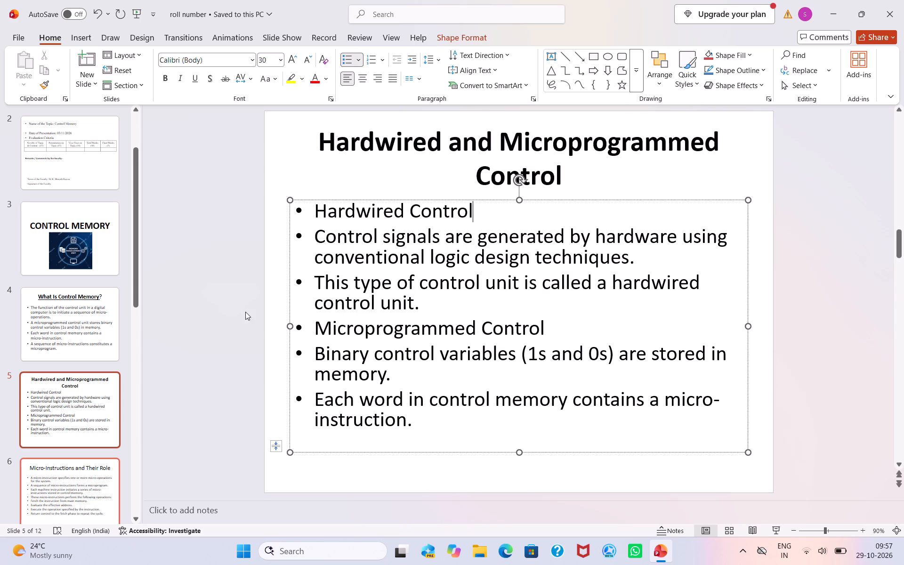
# Make the slide 7 title "Control Memory – Main Components" bold and underlined.
pyautogui.scroll(-1, 83, 483)
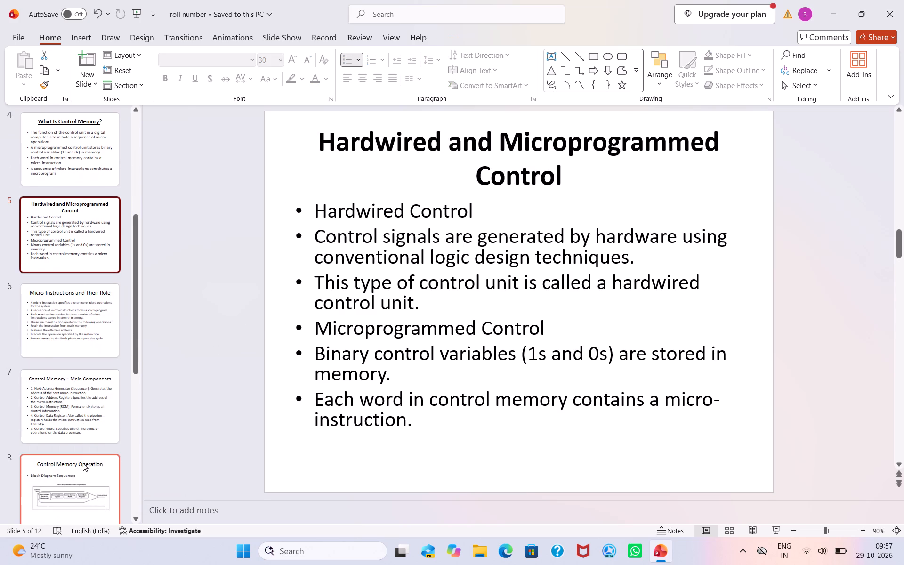
pyautogui.click(81, 444)
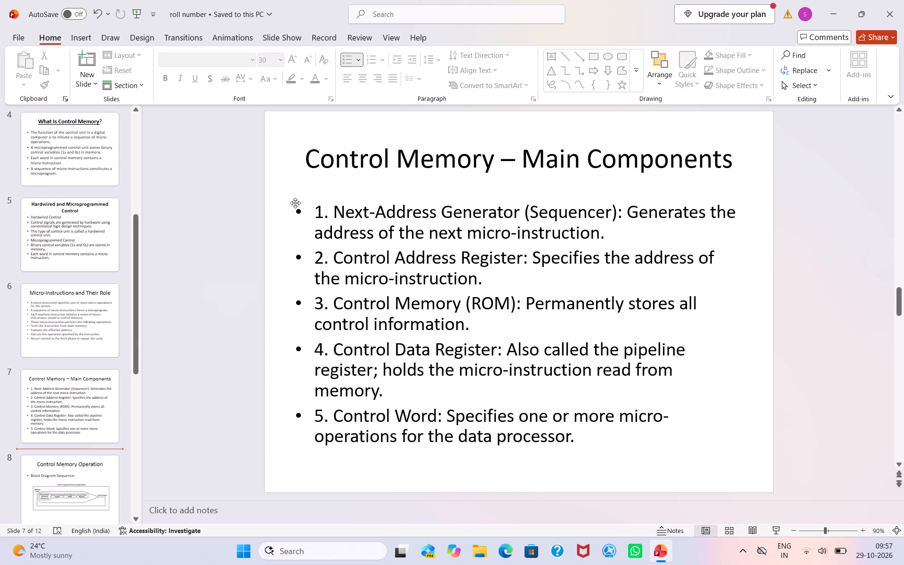
pyautogui.moveTo(306, 157); pyautogui.dragTo(309, 157)
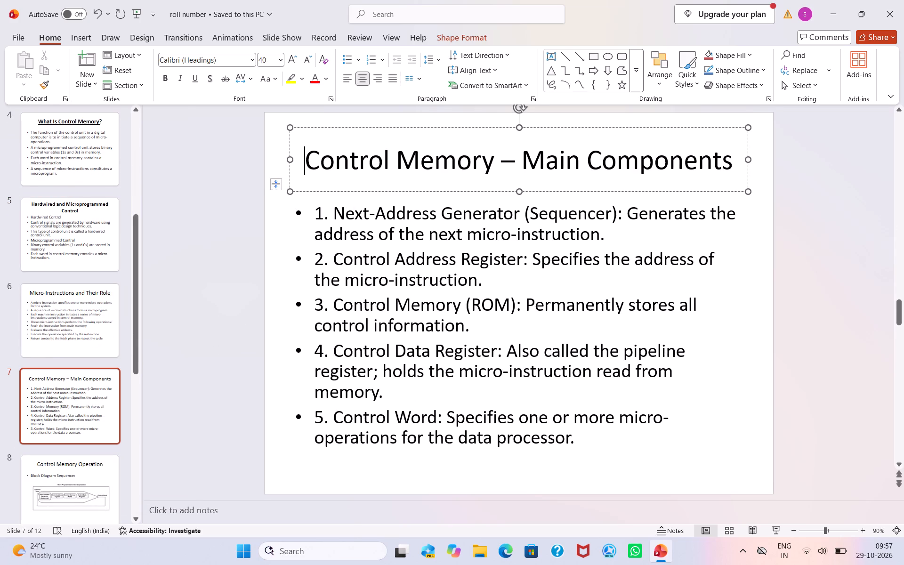
pyautogui.moveTo(309, 157); pyautogui.dragTo(601, 181)
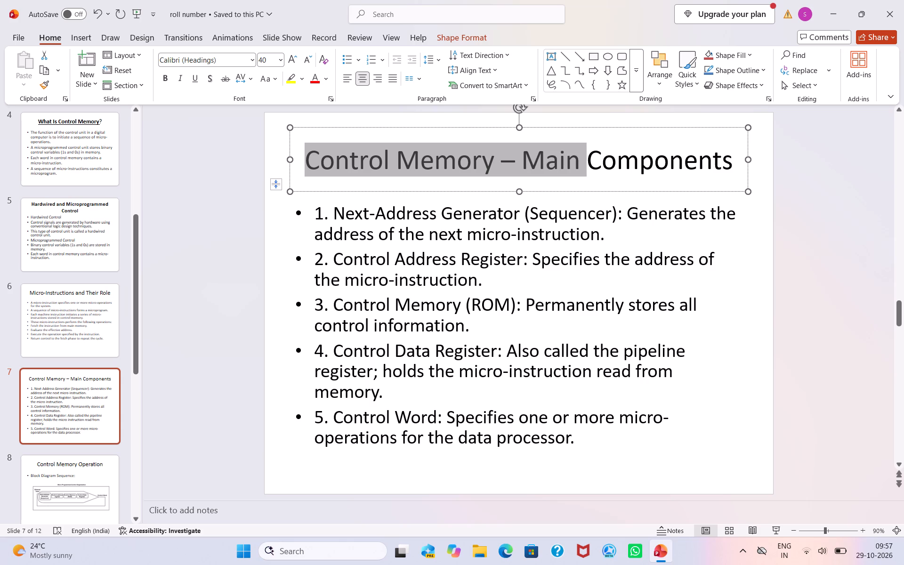
pyautogui.moveTo(601, 181); pyautogui.dragTo(649, 181)
pyautogui.click(660, 160)
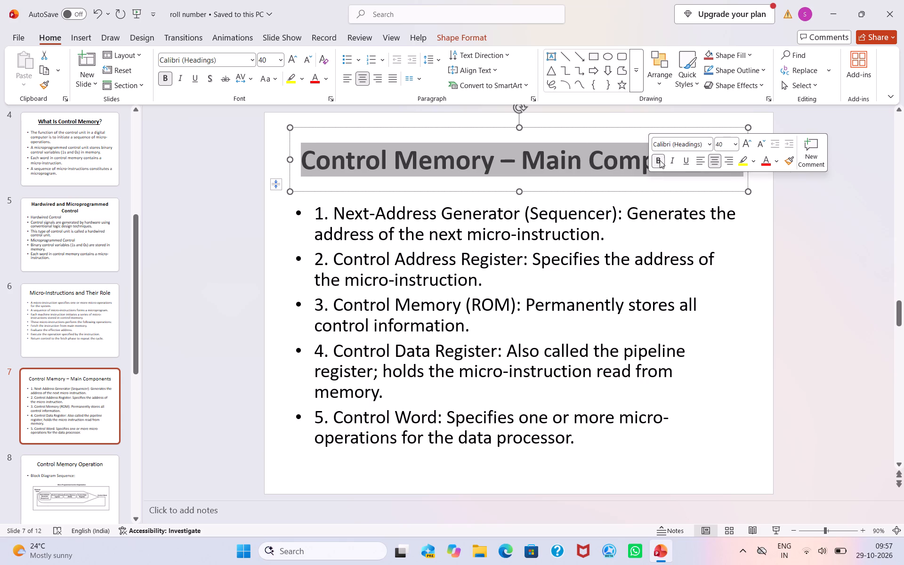
pyautogui.click(684, 159)
pyautogui.click(684, 159)
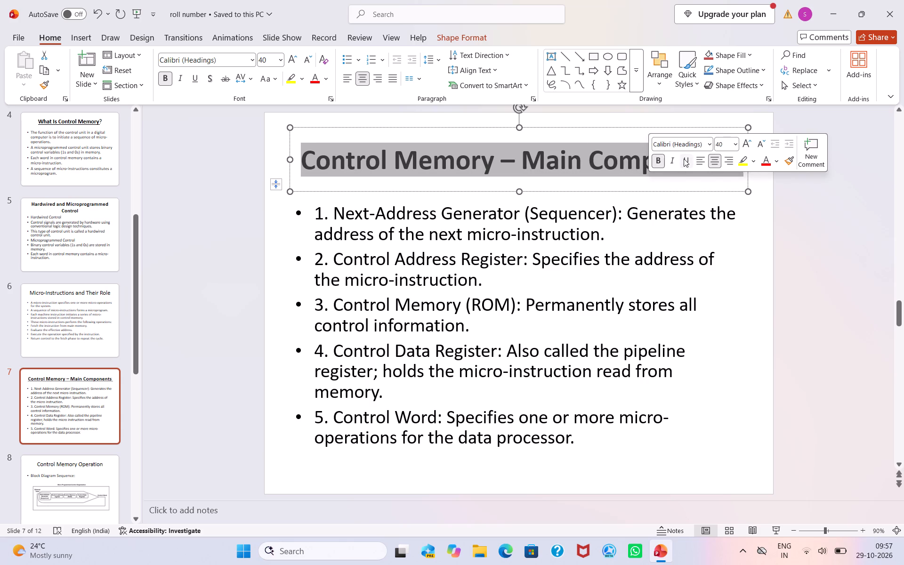
pyautogui.click(684, 159)
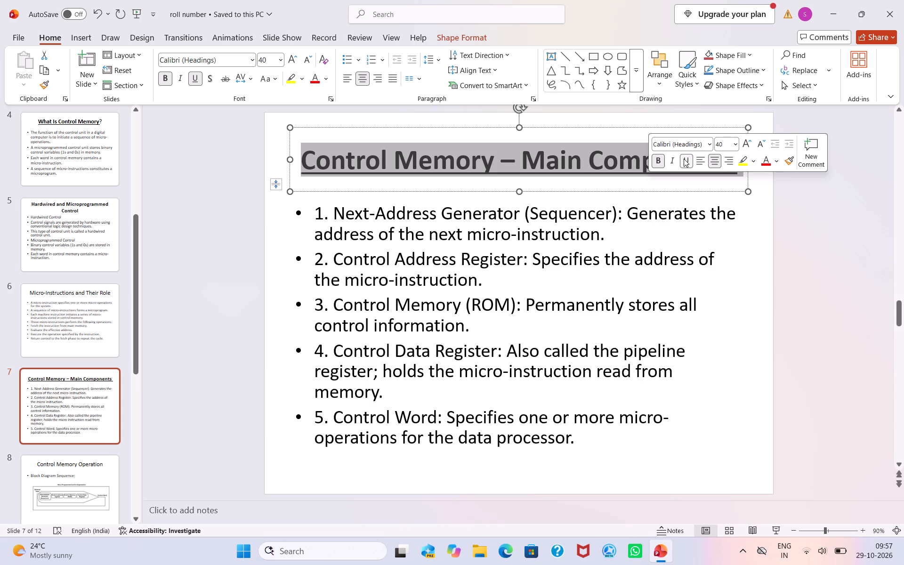
pyautogui.click(586, 285)
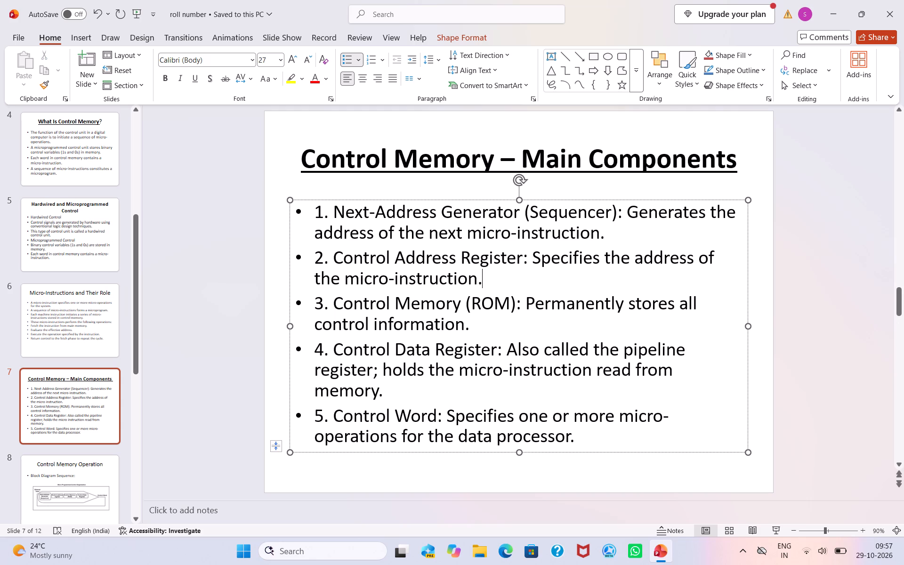
# Make the slide 8 title "Control Memory Operation" bold.
pyautogui.click(61, 502)
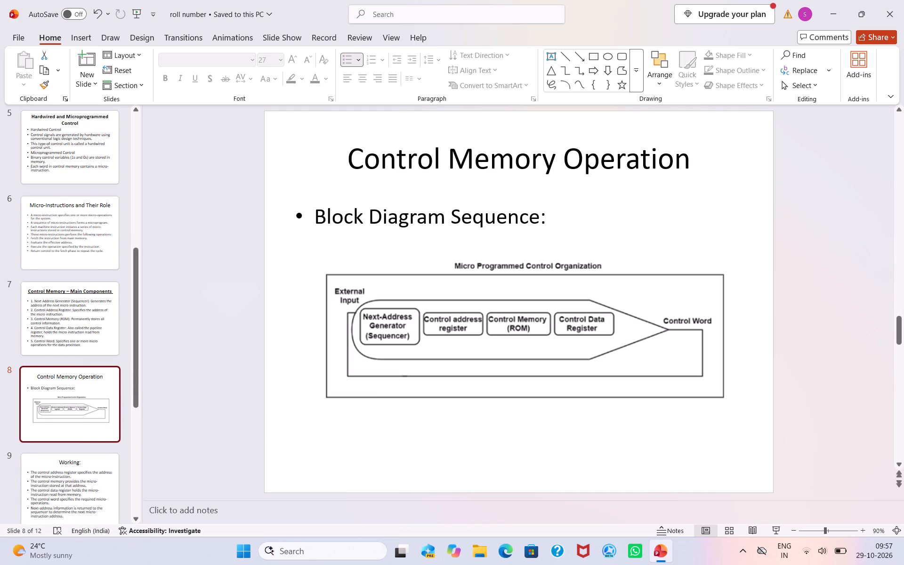
pyautogui.moveTo(347, 158); pyautogui.dragTo(419, 179)
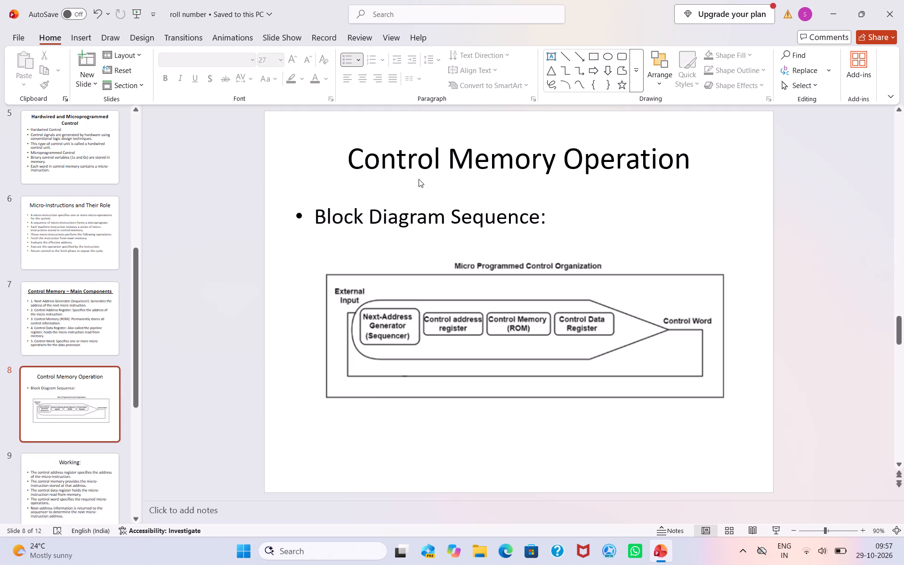
pyautogui.moveTo(349, 158); pyautogui.dragTo(619, 159)
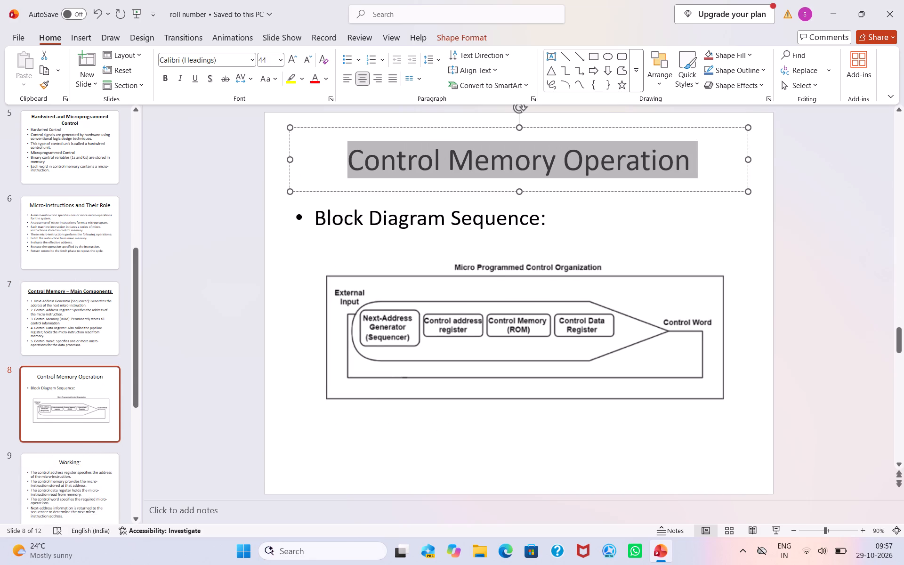
pyautogui.moveTo(619, 159); pyautogui.dragTo(654, 160)
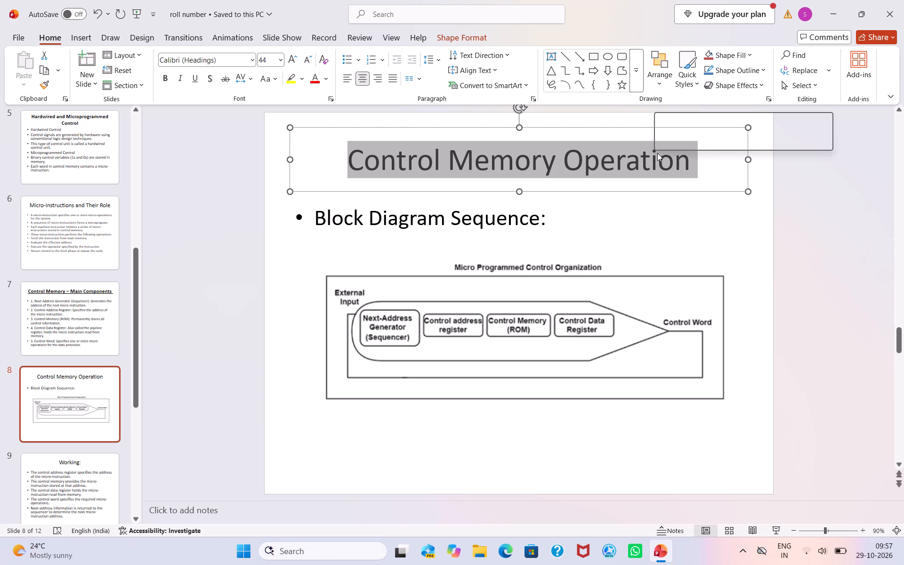
pyautogui.click(662, 142)
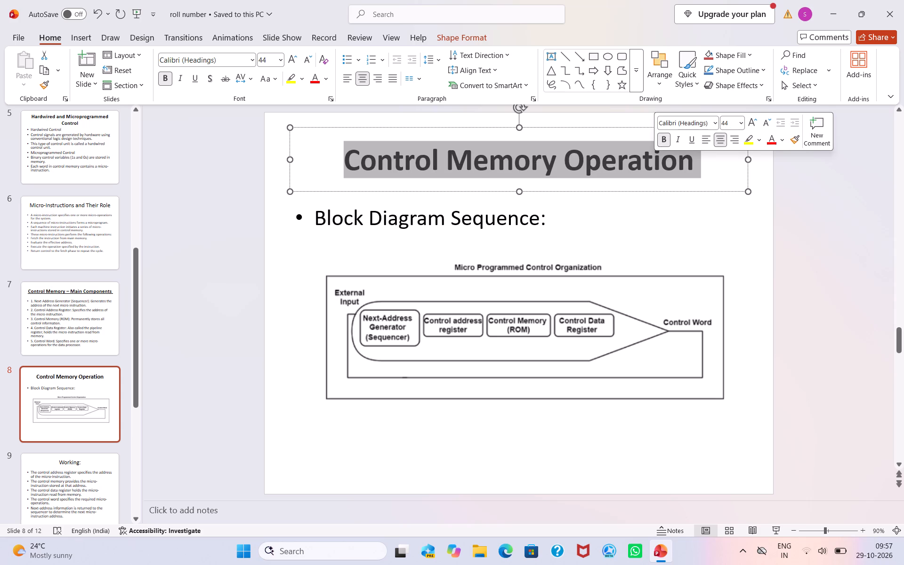
pyautogui.click(665, 236)
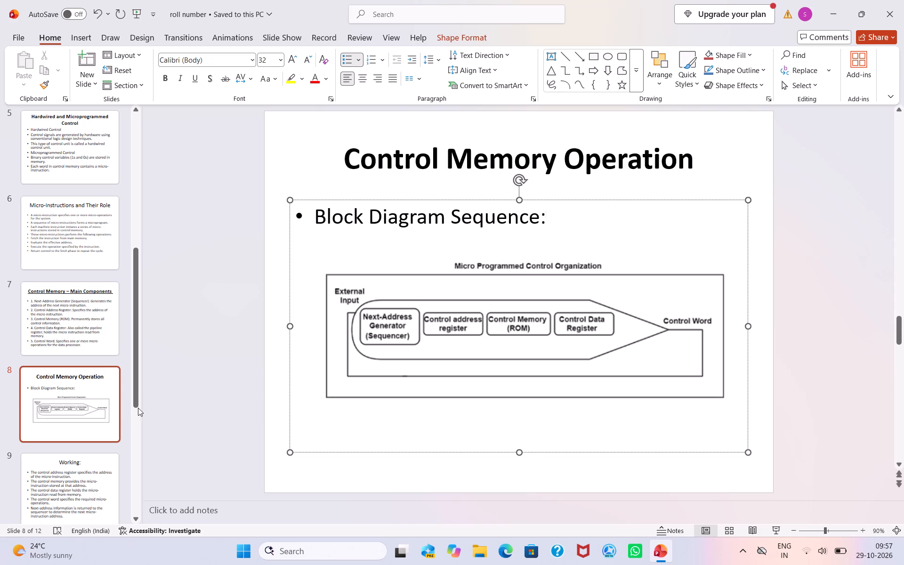
# Make the word "Working" in the slide 9 title bold, leaving out the colon.
pyautogui.click(80, 466)
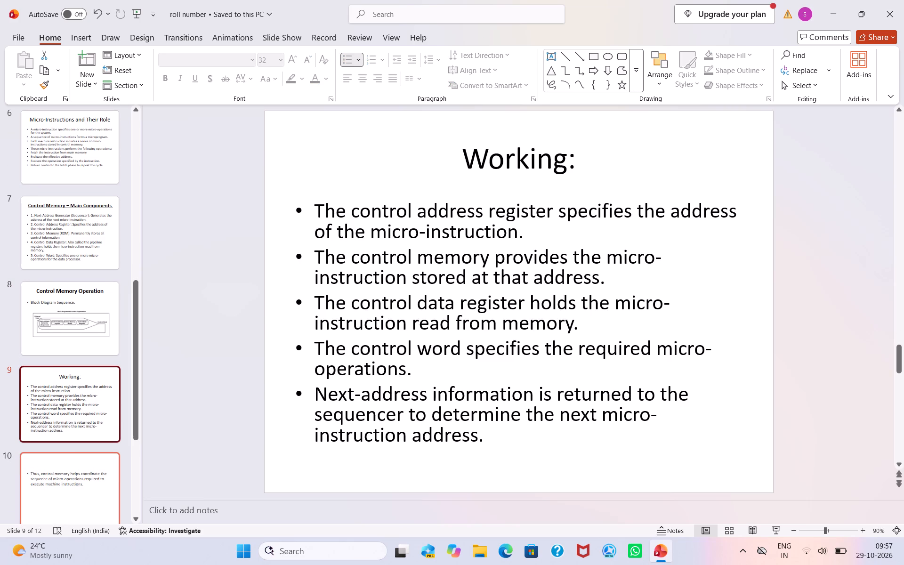
pyautogui.moveTo(465, 157); pyautogui.dragTo(580, 162)
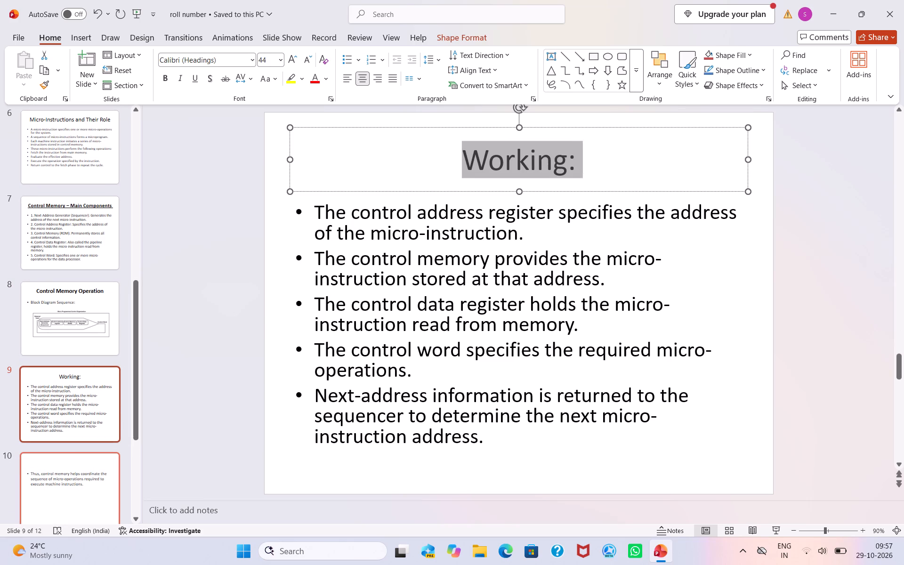
pyautogui.moveTo(580, 162); pyautogui.dragTo(566, 162)
pyautogui.click(575, 141)
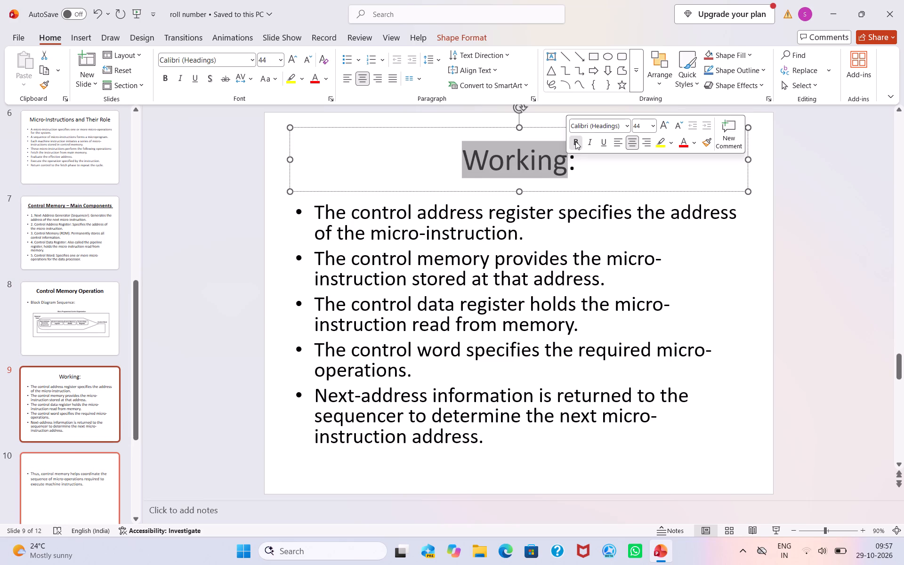
pyautogui.click(637, 175)
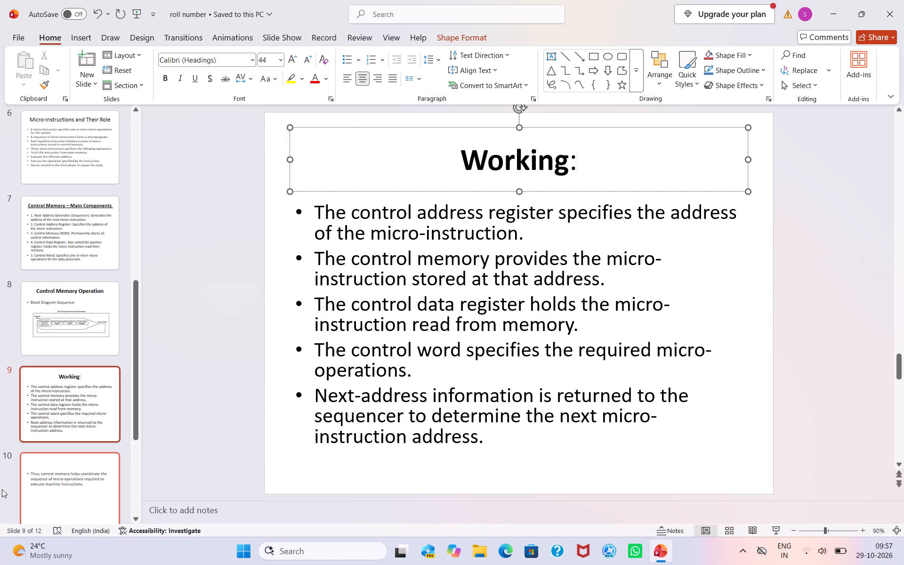
# View slide 10, the concluding slide on control memory.
pyautogui.scroll(-1, 46, 460)
pyautogui.click(79, 317)
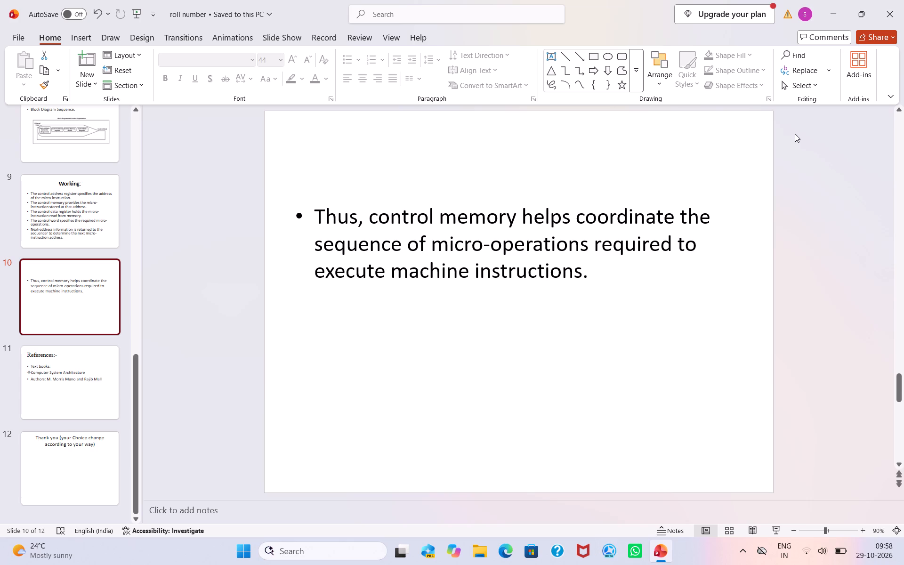
# Switch to Chrome and search Google for "control memory pictures".
pyautogui.click(763, 208)
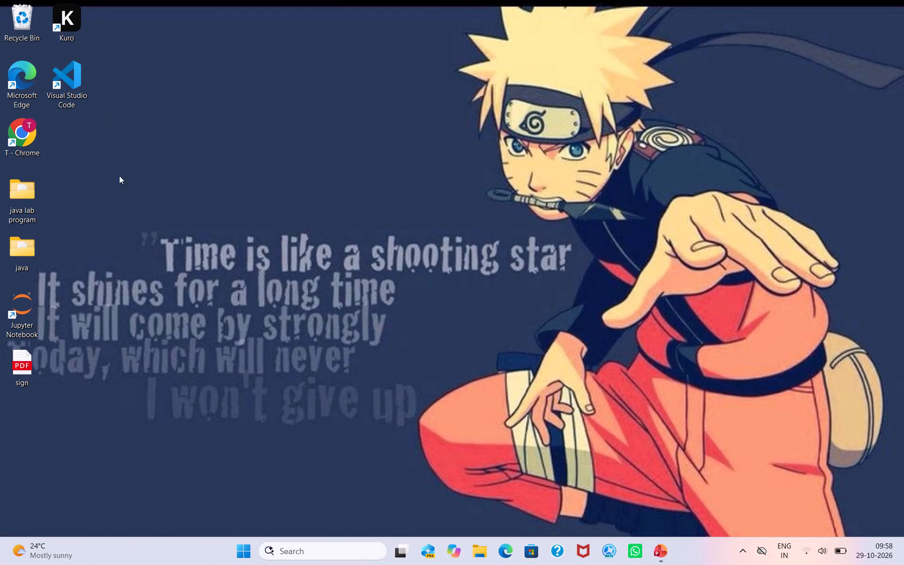
pyautogui.doubleClick(28, 132)
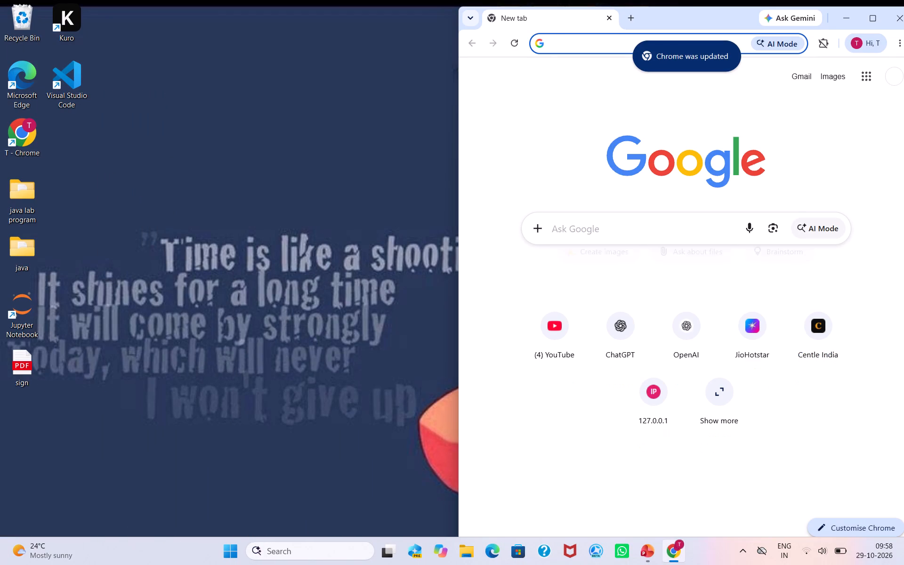
pyautogui.click(650, 225)
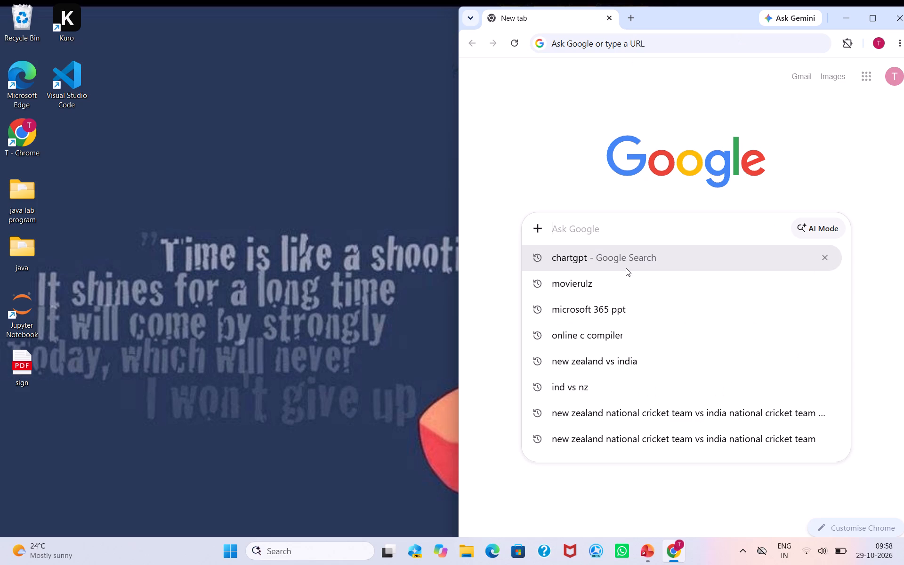
pyautogui.write('control')
pyautogui.press('space')
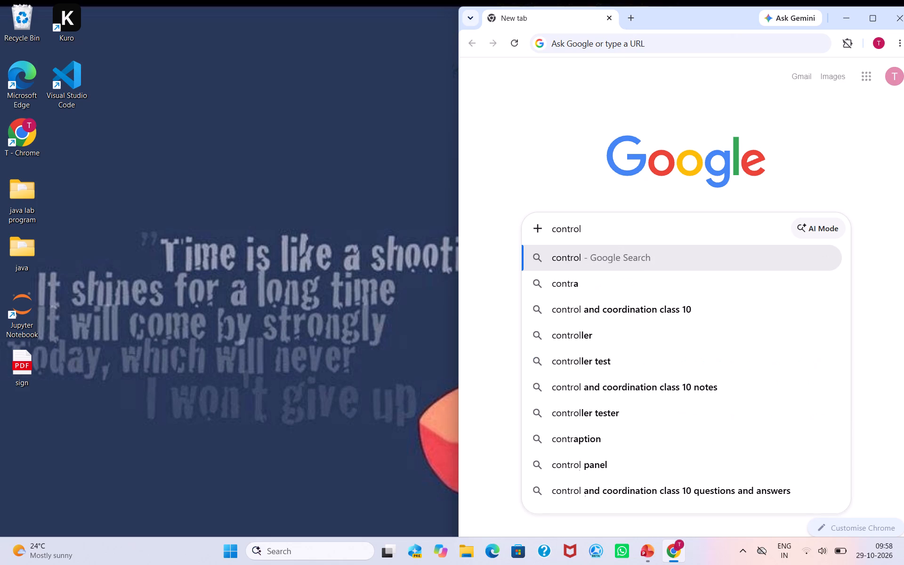
pyautogui.write('memory')
pyautogui.press('space')
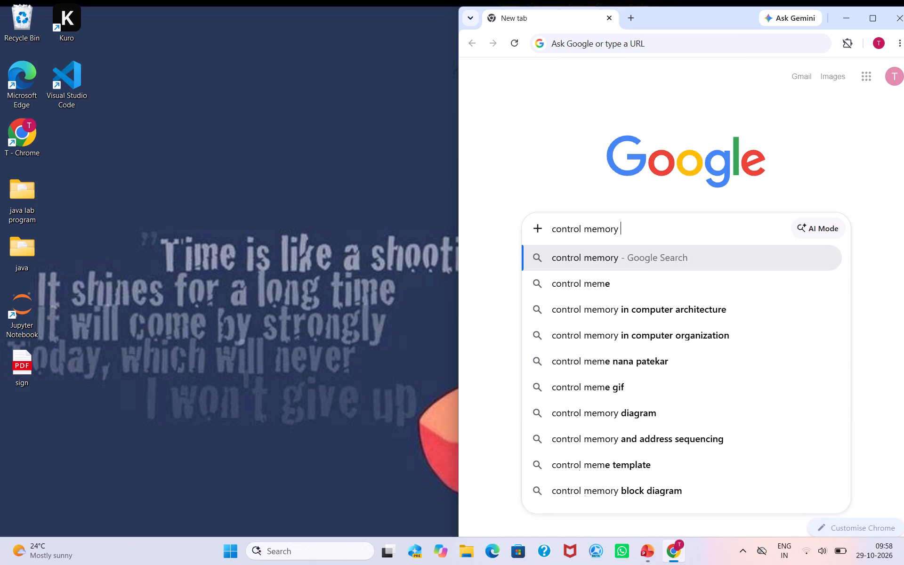
pyautogui.write('pictures')
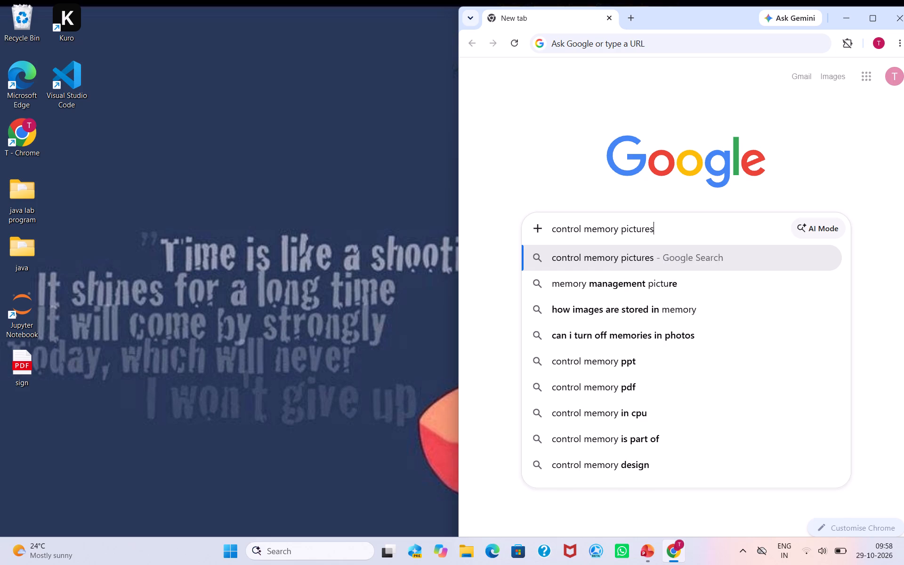
pyautogui.press('Return')
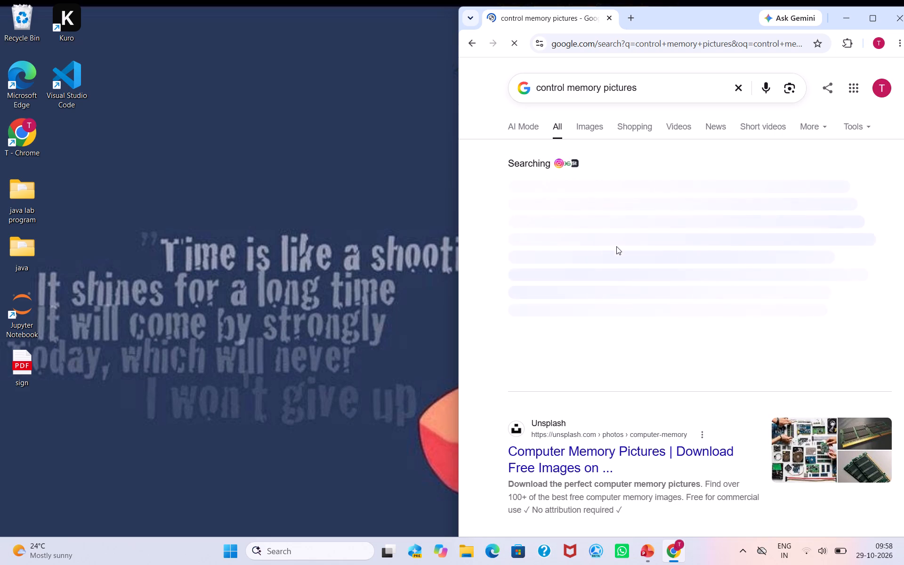
# Open the Unsplash computer memory pictures result, view the aerial photo of electronic equipment on its own page, and maximize the window.
pyautogui.click(789, 418)
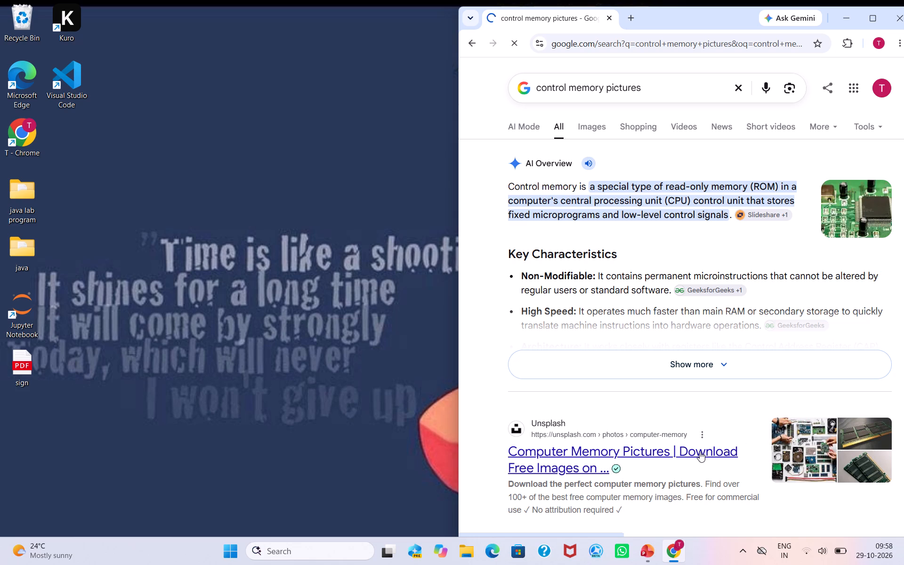
pyautogui.click(700, 452)
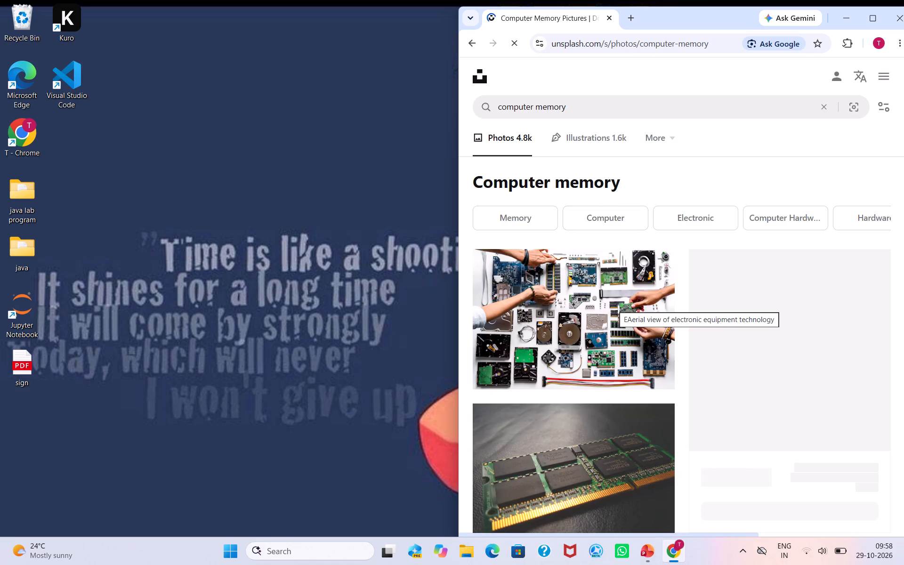
pyautogui.scroll(-2, 609, 327)
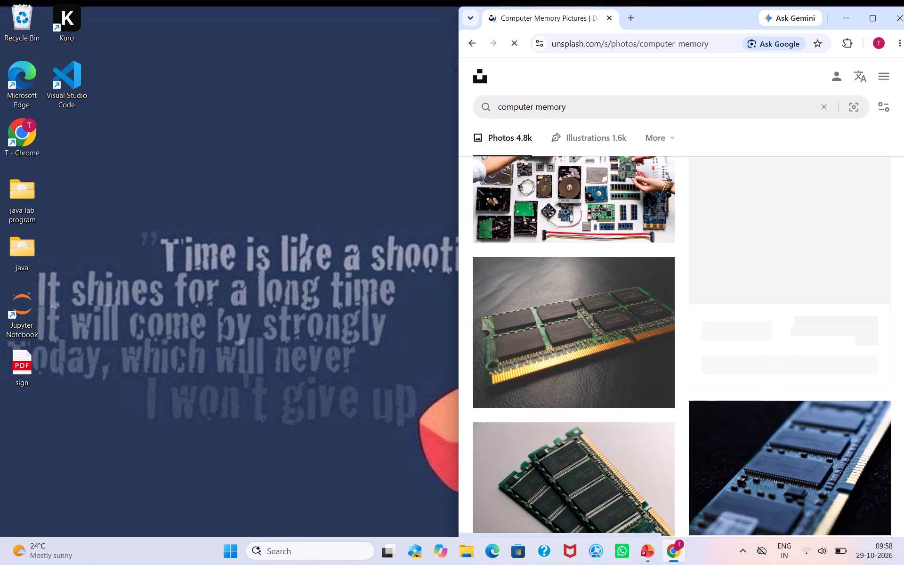
pyautogui.scroll(-1, 609, 327)
pyautogui.click(602, 293)
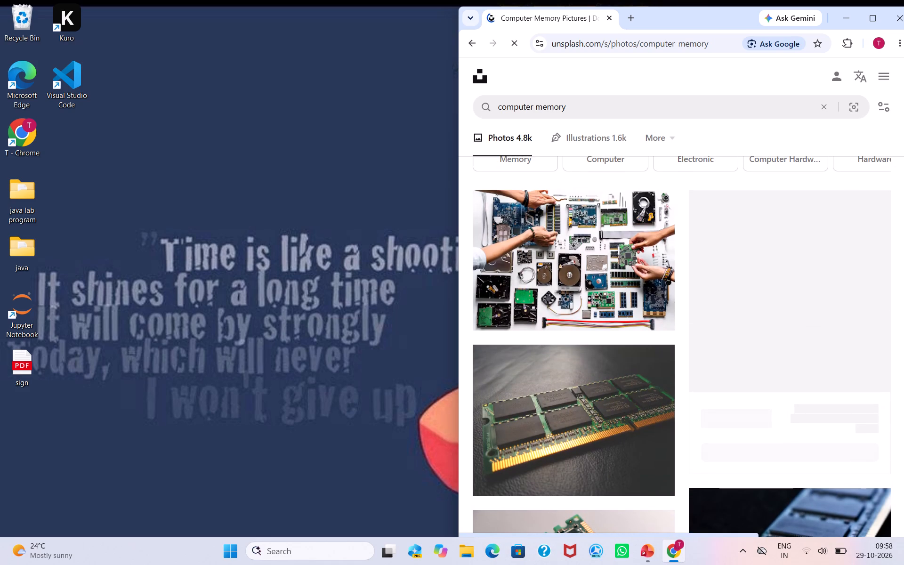
pyautogui.doubleClick(588, 255)
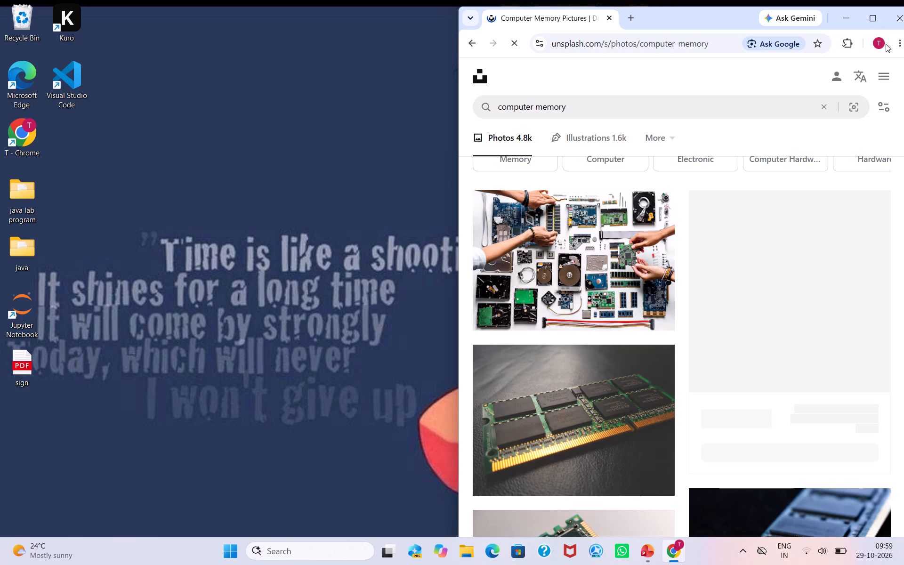
pyautogui.click(868, 21)
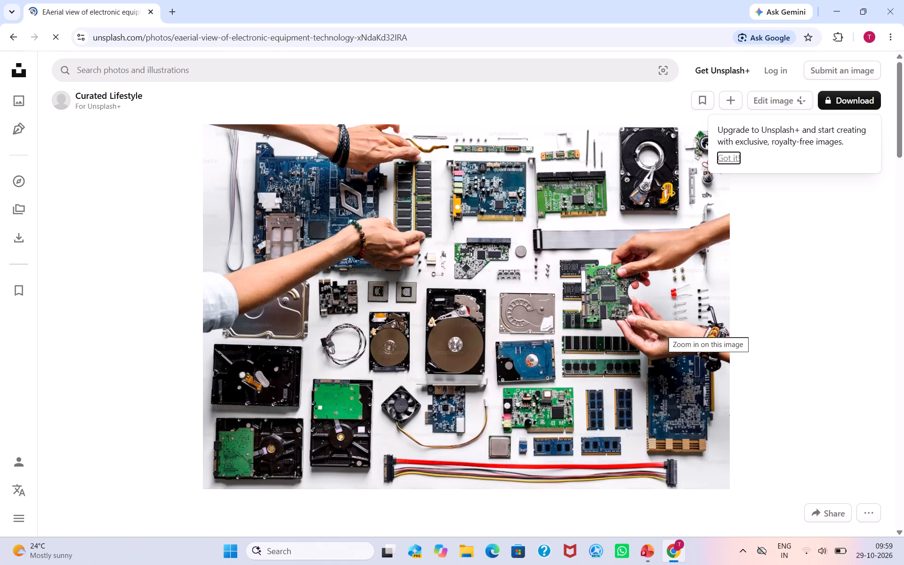
# Dismiss the Unsplash+ notice and capture a rectangular screenshot of the entire electronic equipment photo.
pyautogui.press('Print')
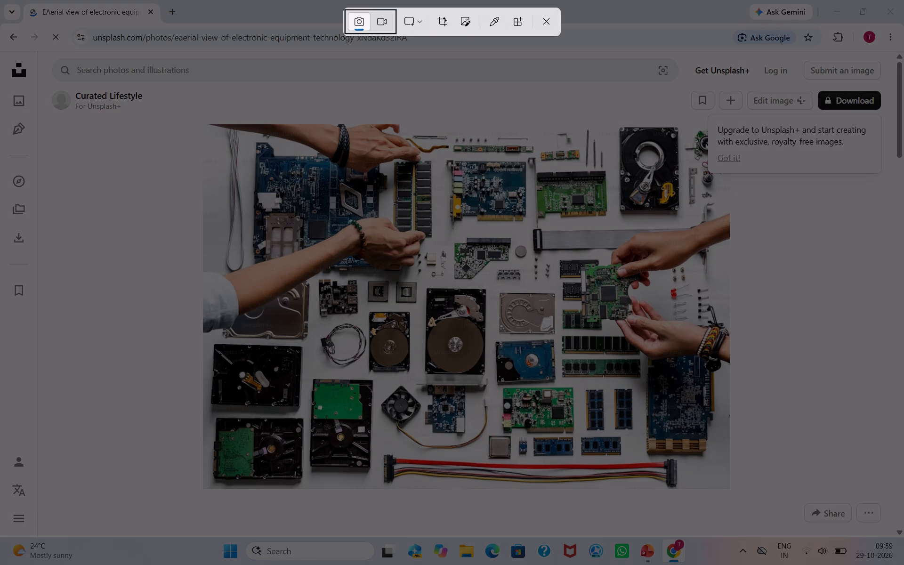
pyautogui.press('Escape')
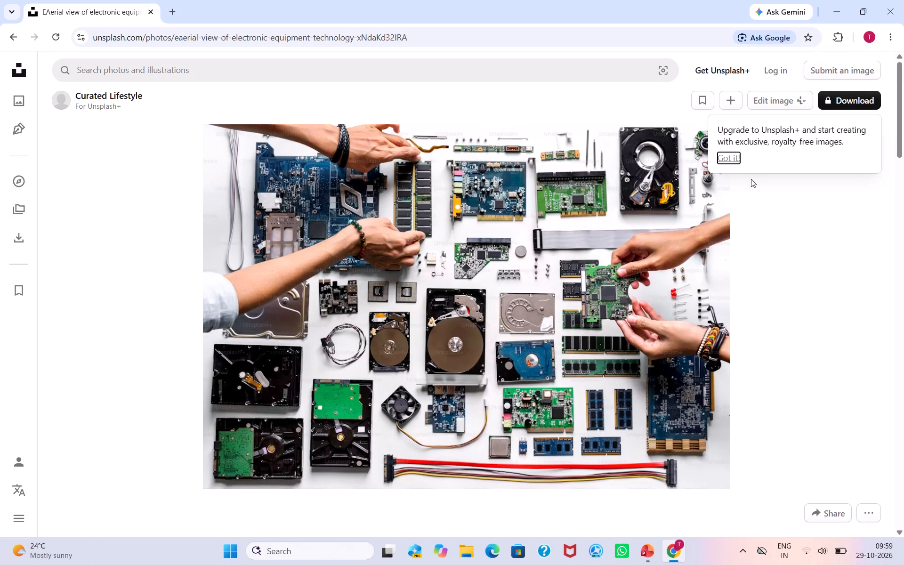
pyautogui.click(725, 154)
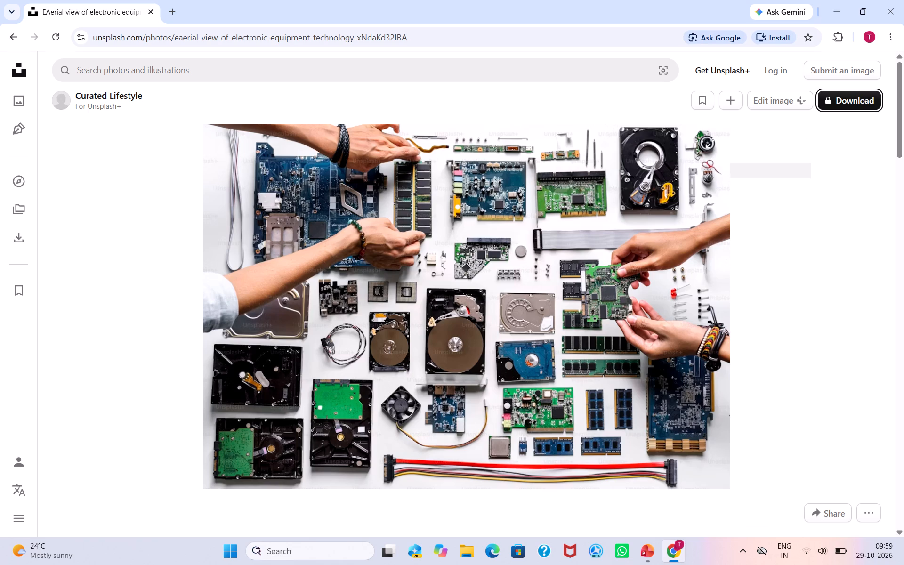
pyautogui.press('Print')
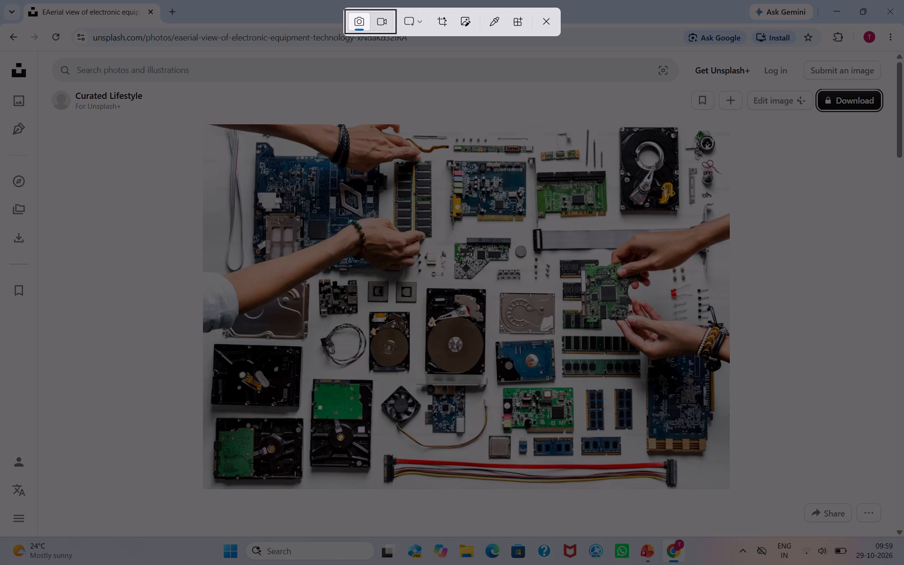
pyautogui.moveTo(203, 123); pyautogui.dragTo(225, 141)
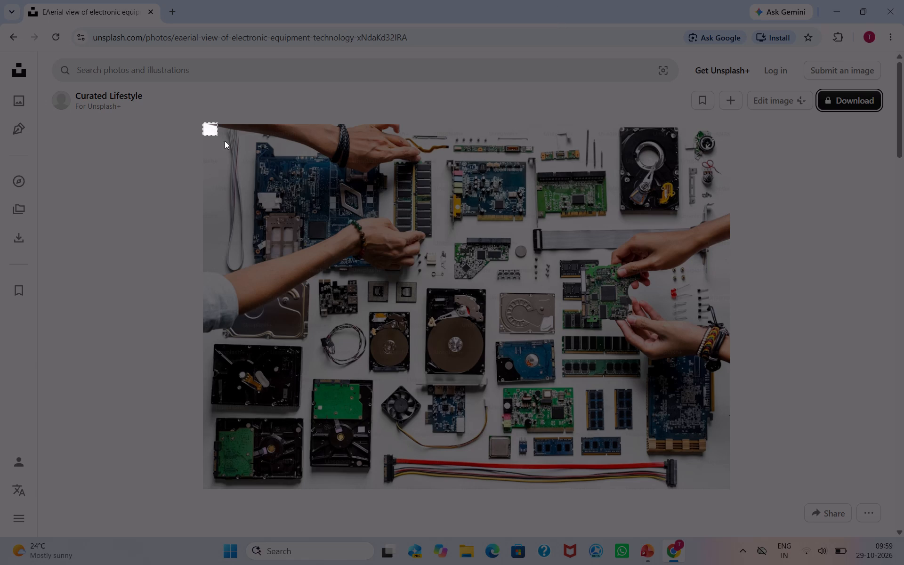
pyautogui.moveTo(225, 141); pyautogui.dragTo(540, 367)
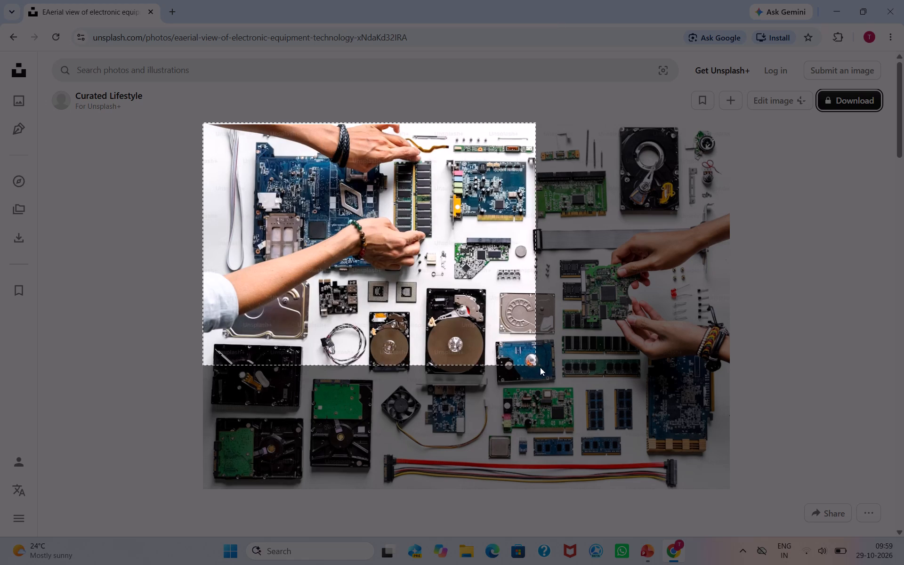
pyautogui.moveTo(540, 367); pyautogui.dragTo(703, 476)
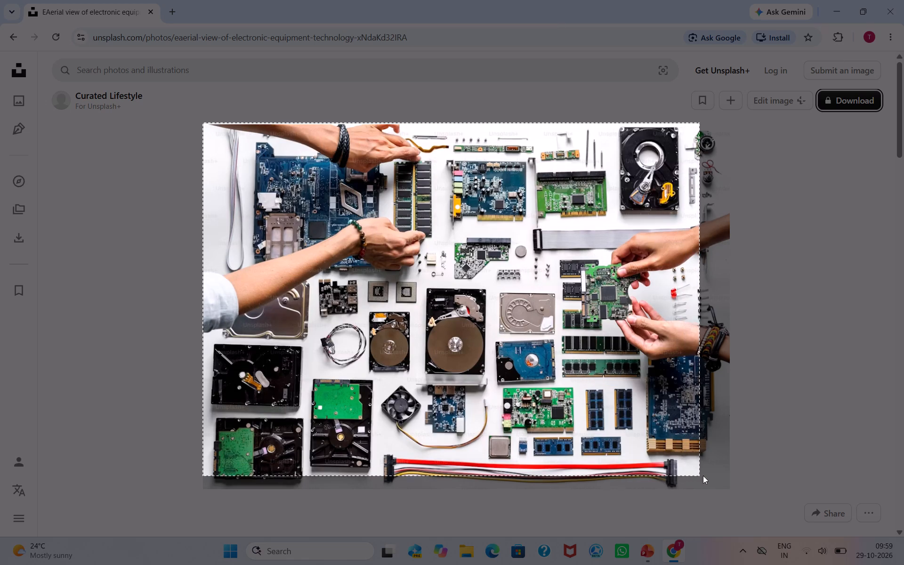
pyautogui.moveTo(703, 476); pyautogui.dragTo(730, 491)
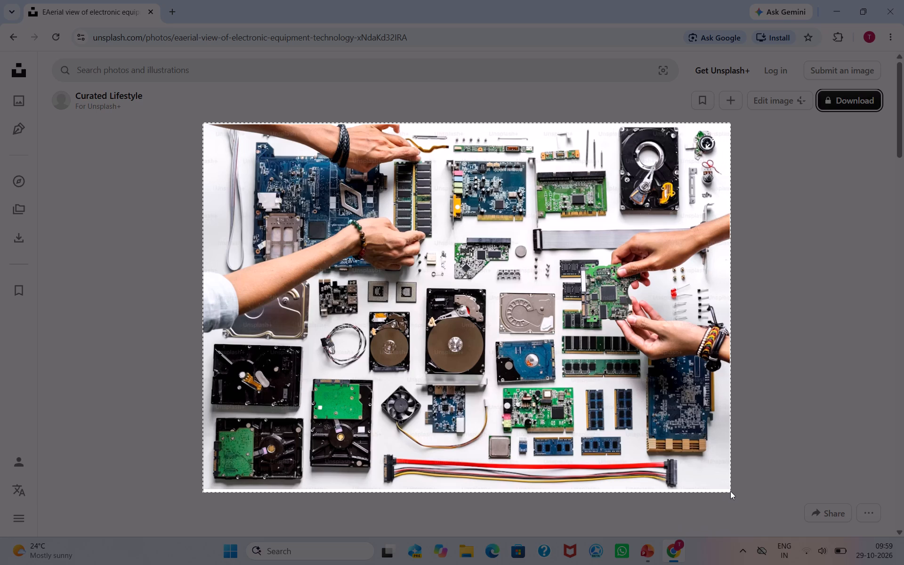
pyautogui.moveTo(730, 491); pyautogui.dragTo(730, 485)
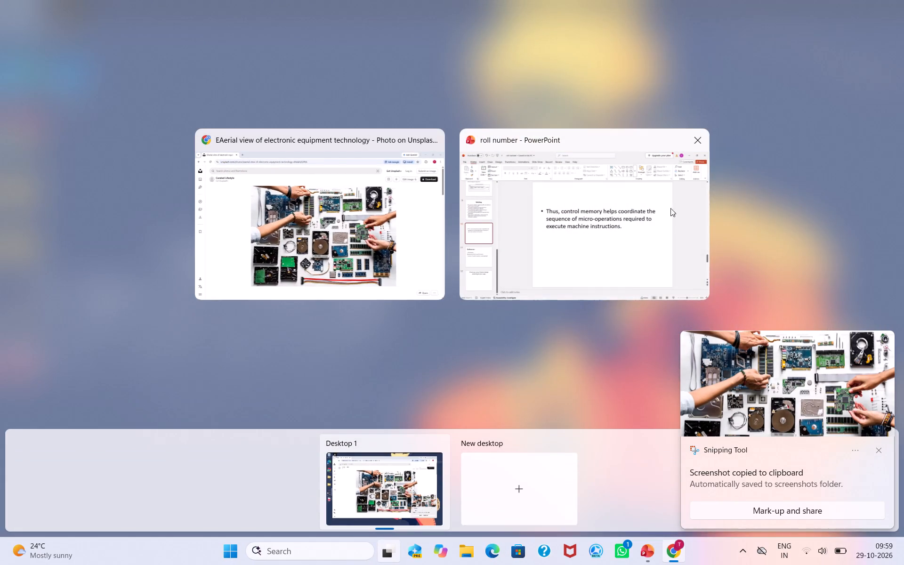
# Return to PowerPoint and move the slide 10 text box up to the top edge of the slide.
pyautogui.click(629, 235)
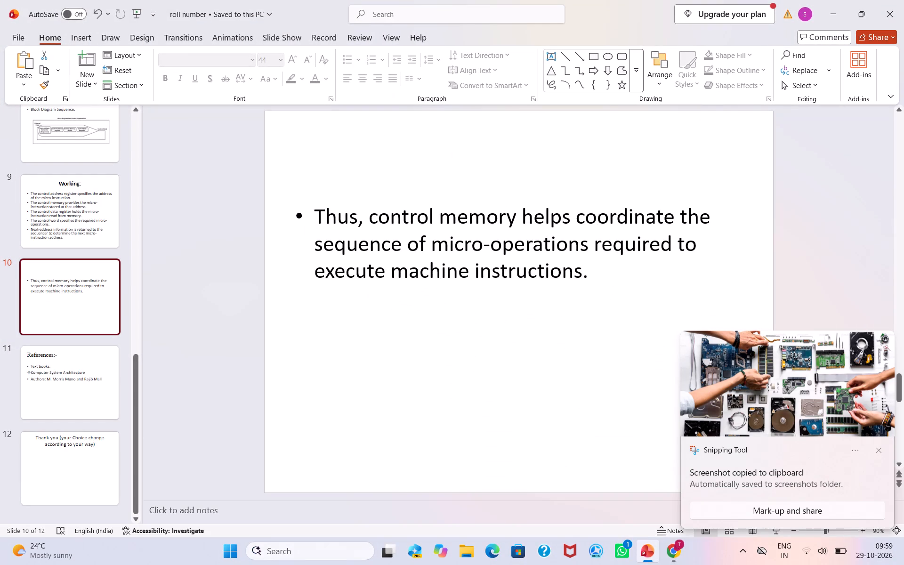
pyautogui.click(372, 231)
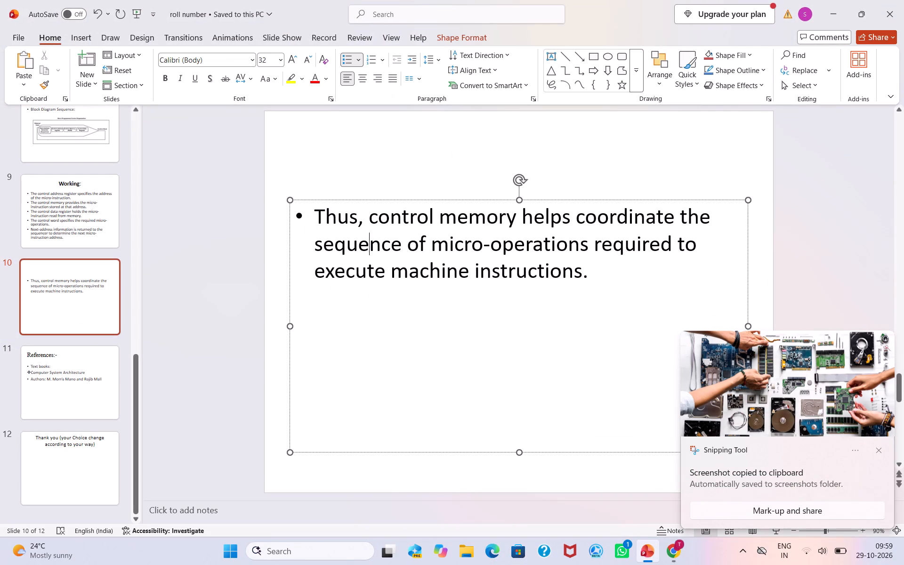
pyautogui.moveTo(493, 201); pyautogui.dragTo(494, 184)
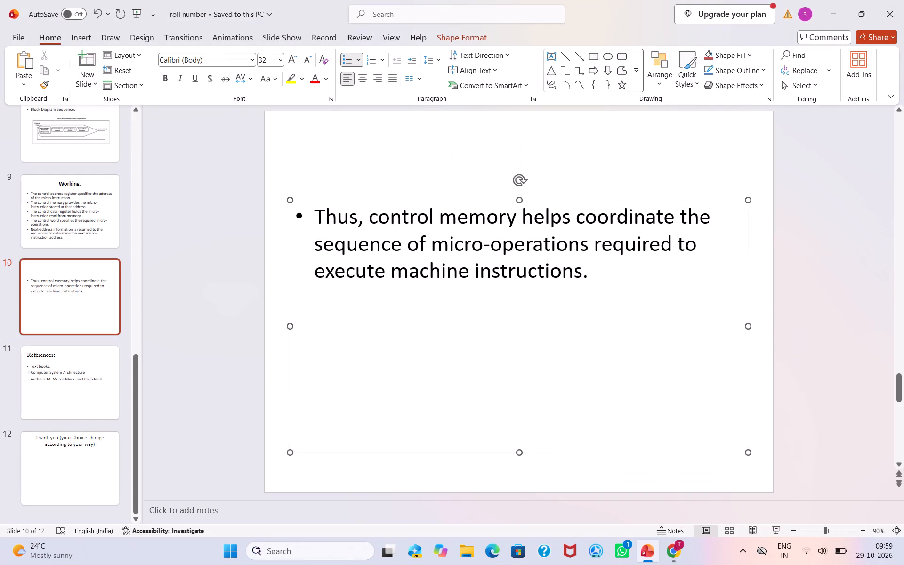
pyautogui.moveTo(494, 184); pyautogui.dragTo(500, 122)
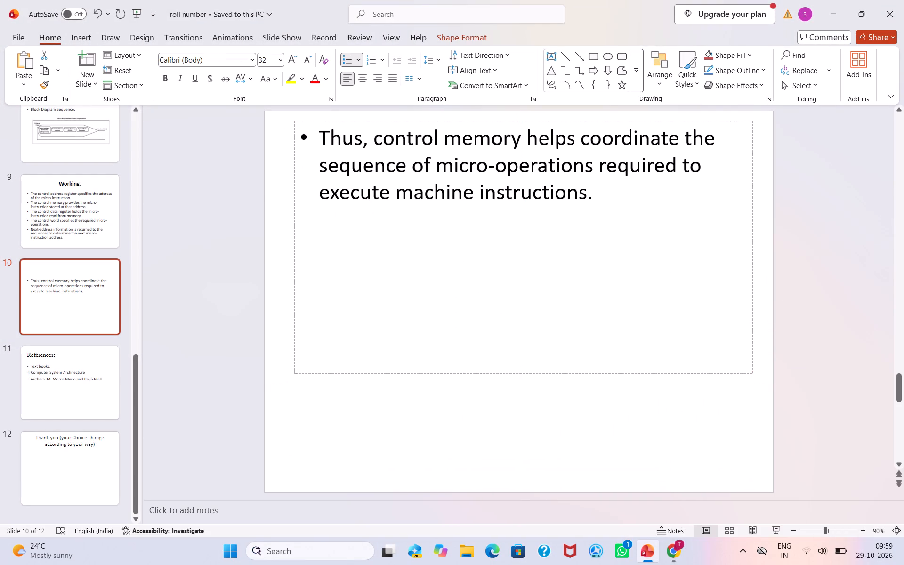
pyautogui.moveTo(500, 122); pyautogui.dragTo(498, 118)
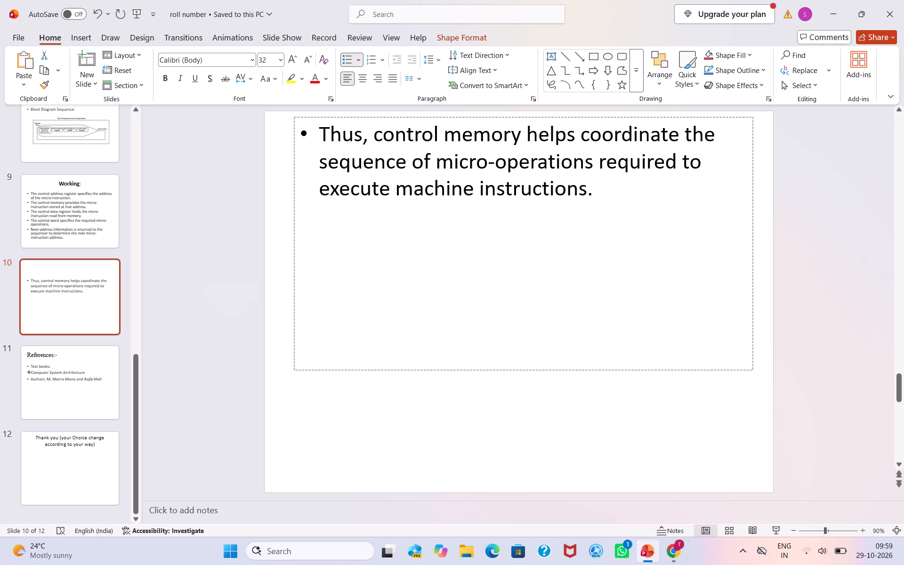
pyautogui.moveTo(498, 118); pyautogui.dragTo(499, 116)
pyautogui.click(483, 251)
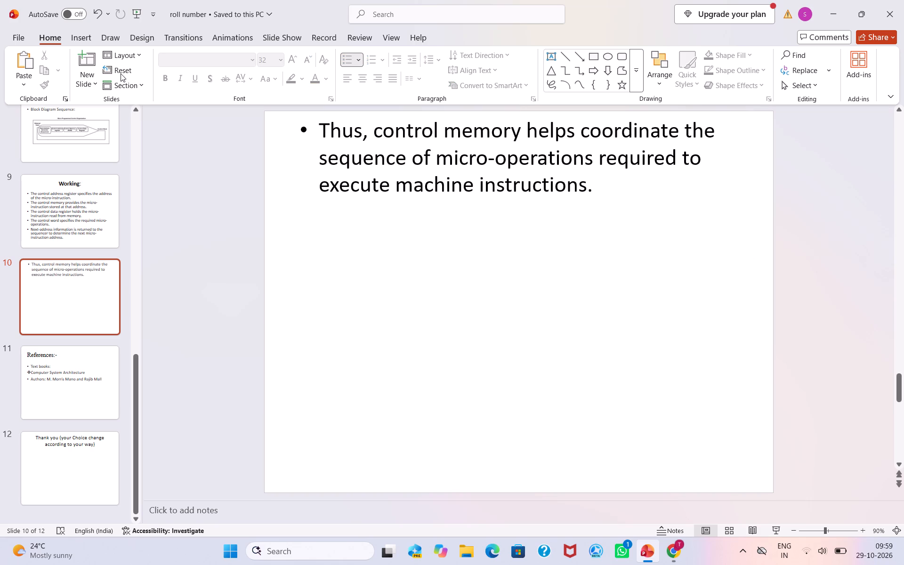
pyautogui.click(80, 32)
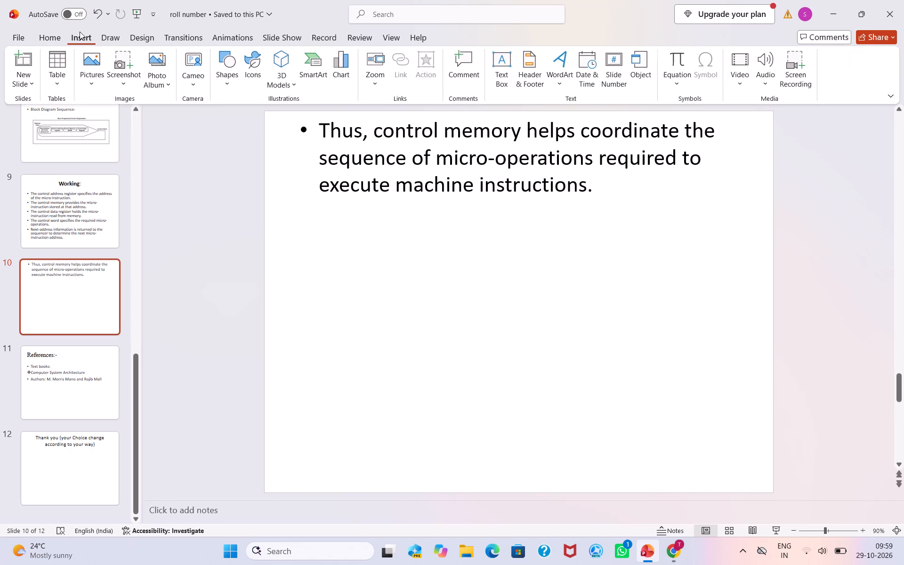
pyautogui.click(89, 70)
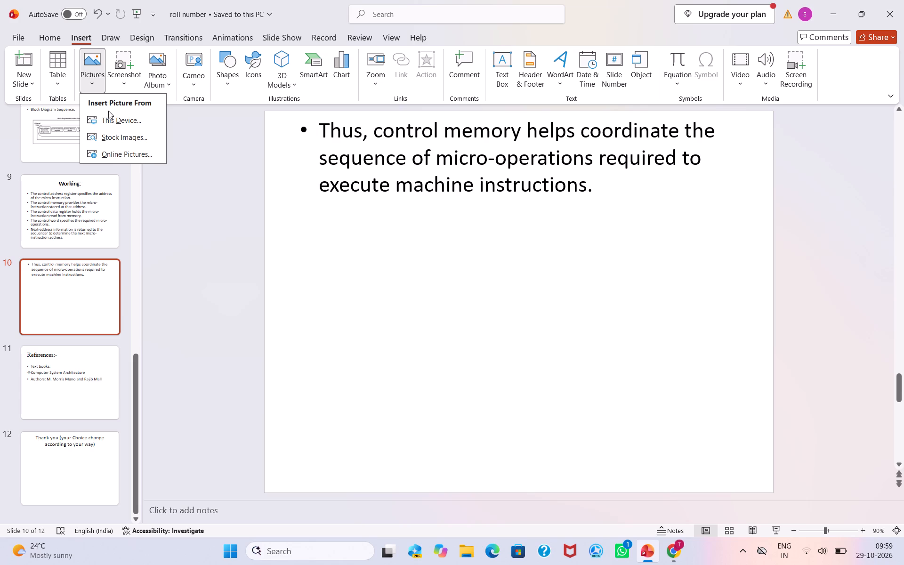
pyautogui.click(111, 118)
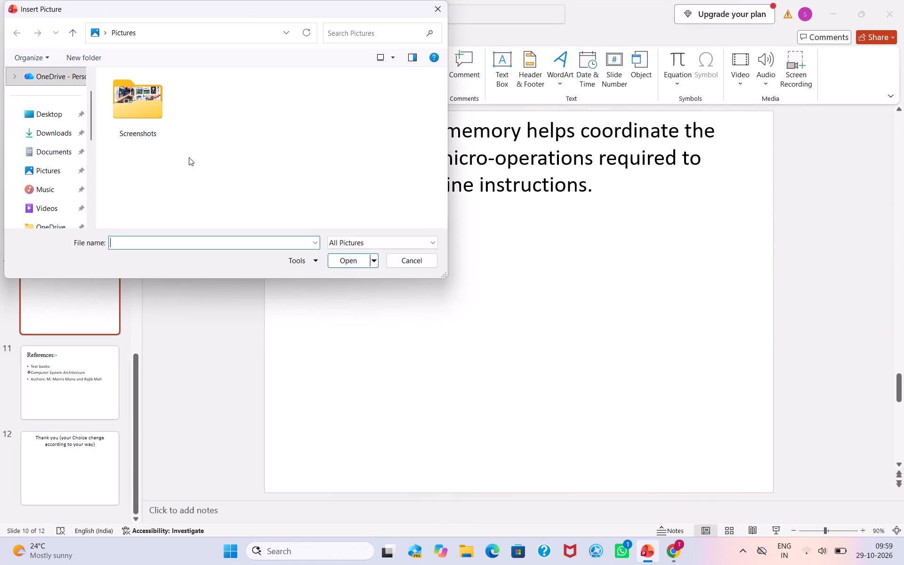
pyautogui.click(139, 85)
pyautogui.doubleClick(139, 85)
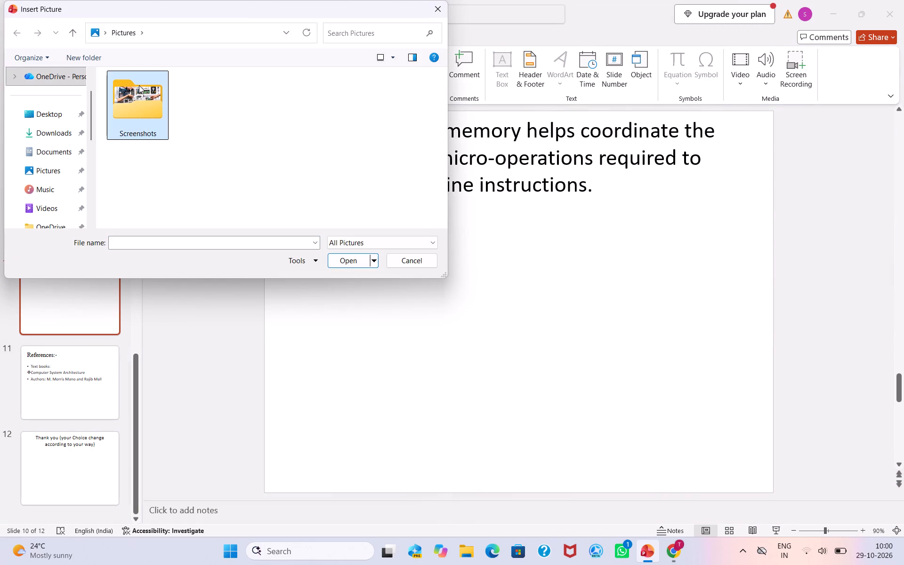
pyautogui.scroll(-7, 194, 159)
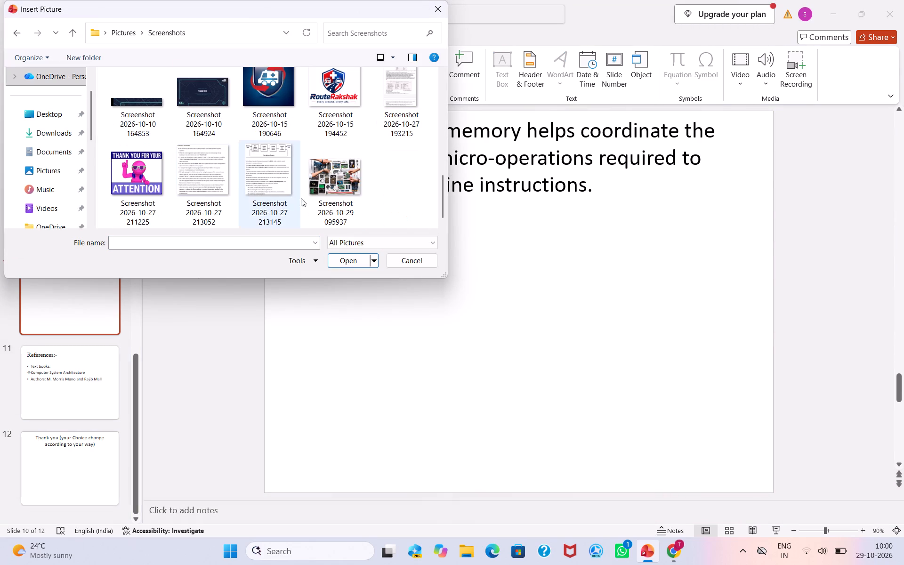
pyautogui.doubleClick(319, 195)
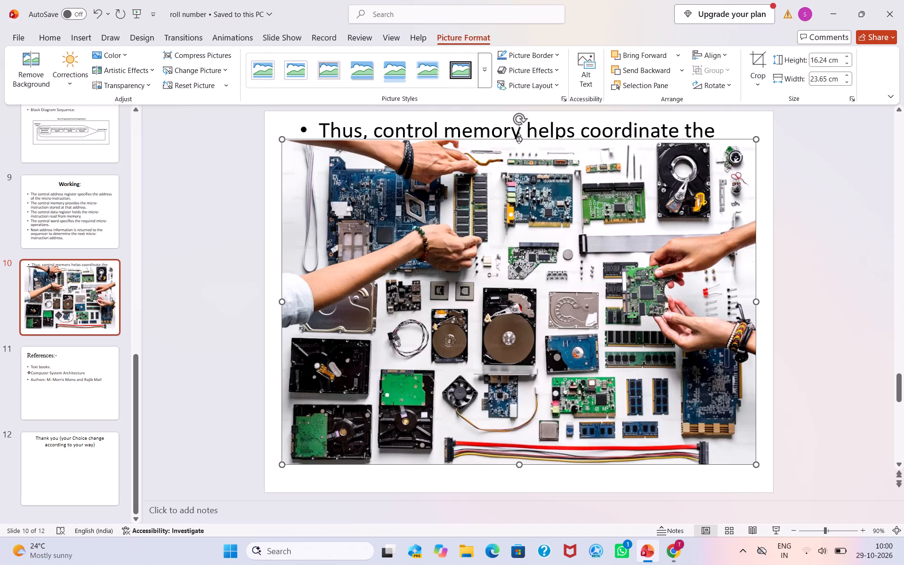
# Resize the slide 10 picture to about 14.35 cm high and 25.4 cm wide, filling the slide's width below the text.
pyautogui.moveTo(519, 138); pyautogui.dragTo(517, 204)
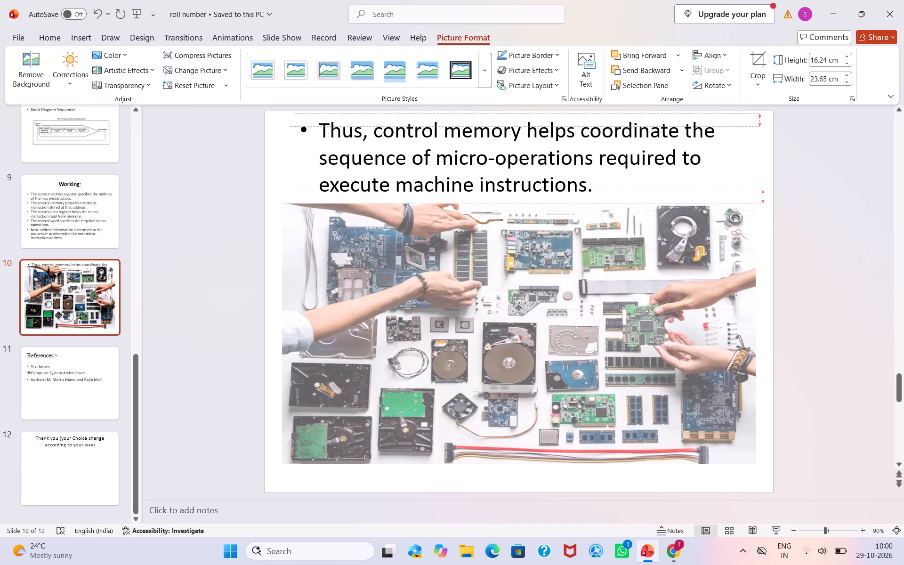
pyautogui.moveTo(517, 204); pyautogui.dragTo(518, 204)
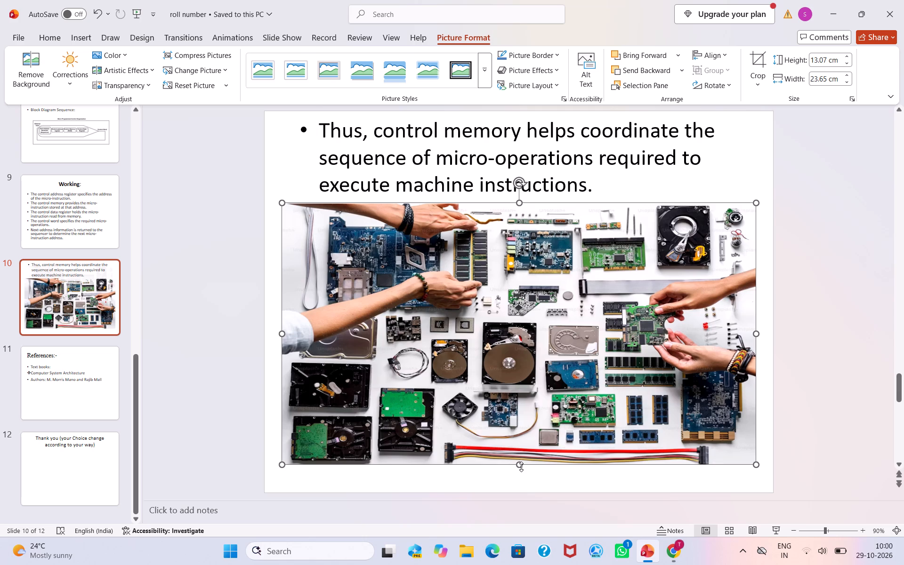
pyautogui.moveTo(521, 467); pyautogui.dragTo(520, 489)
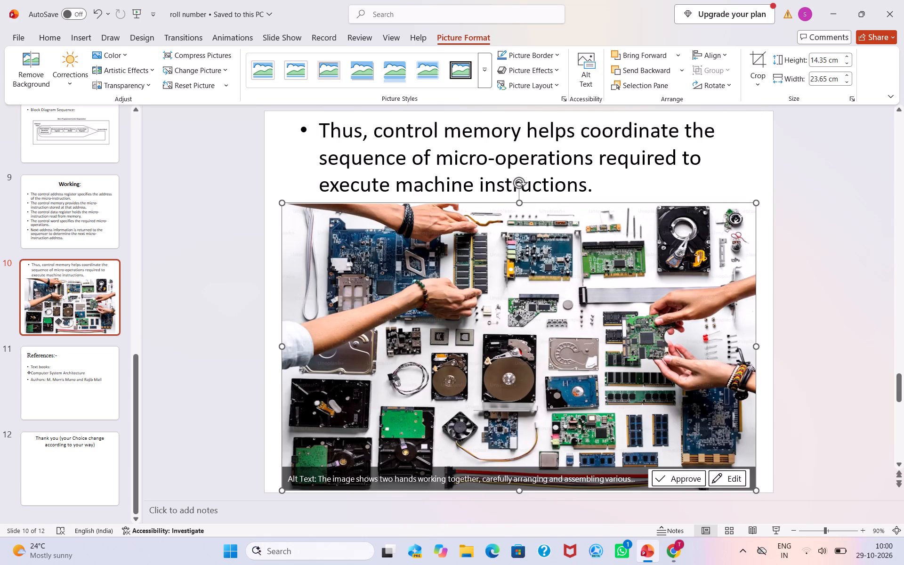
pyautogui.moveTo(282, 347); pyautogui.dragTo(268, 350)
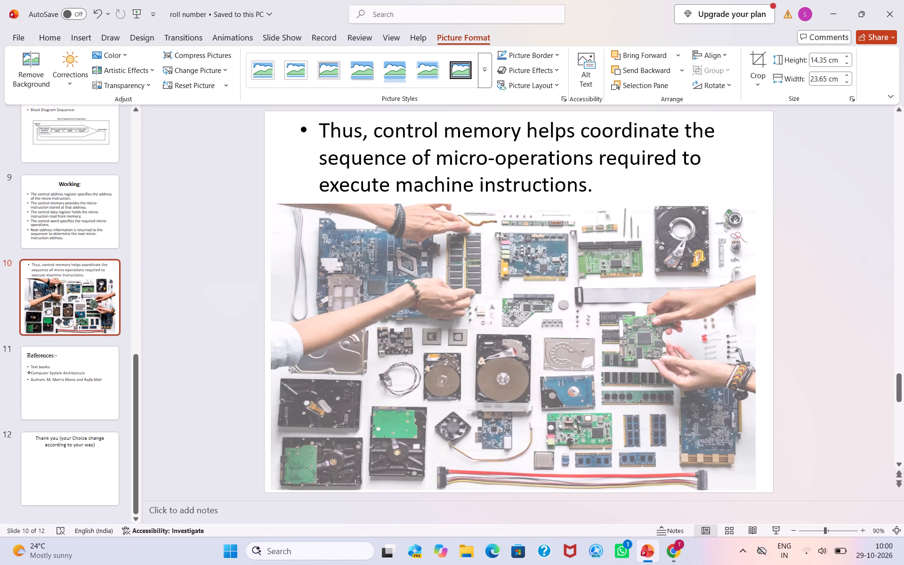
pyautogui.moveTo(268, 350); pyautogui.dragTo(266, 350)
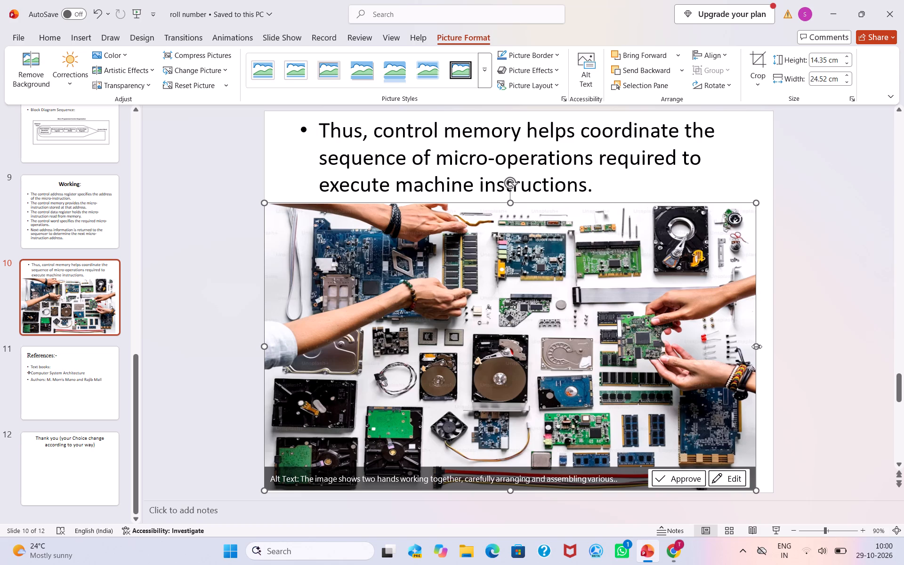
pyautogui.moveTo(756, 347); pyautogui.dragTo(771, 348)
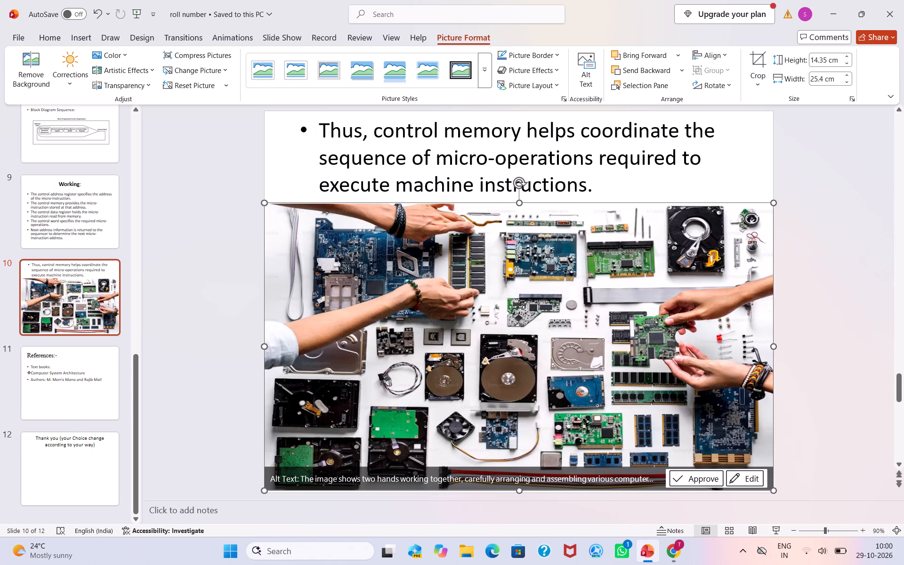
pyautogui.click(562, 285)
pyautogui.click(632, 182)
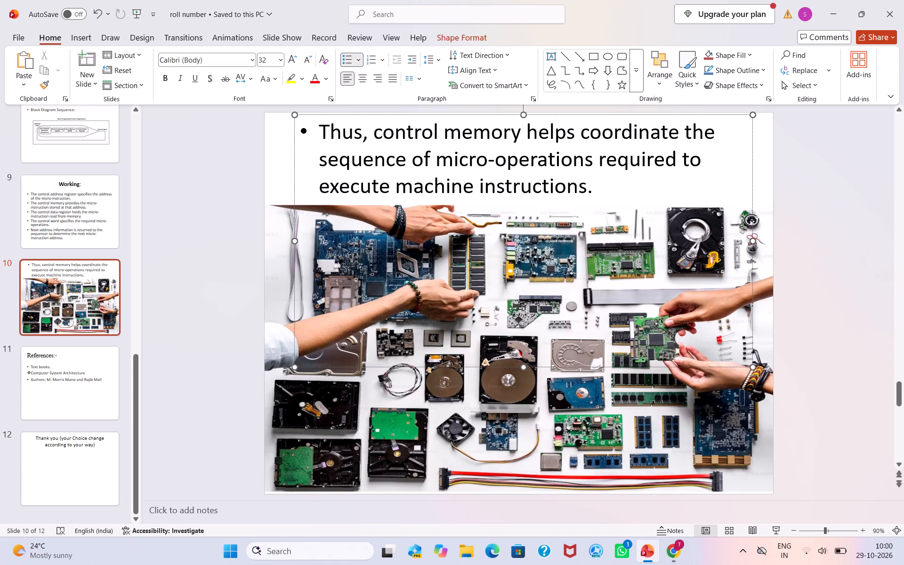
pyautogui.click(632, 182)
# Delete "(your Choice change according to your way)" from the slide 12 title, leaving only "Thank you".
pyautogui.click(60, 375)
pyautogui.click(81, 474)
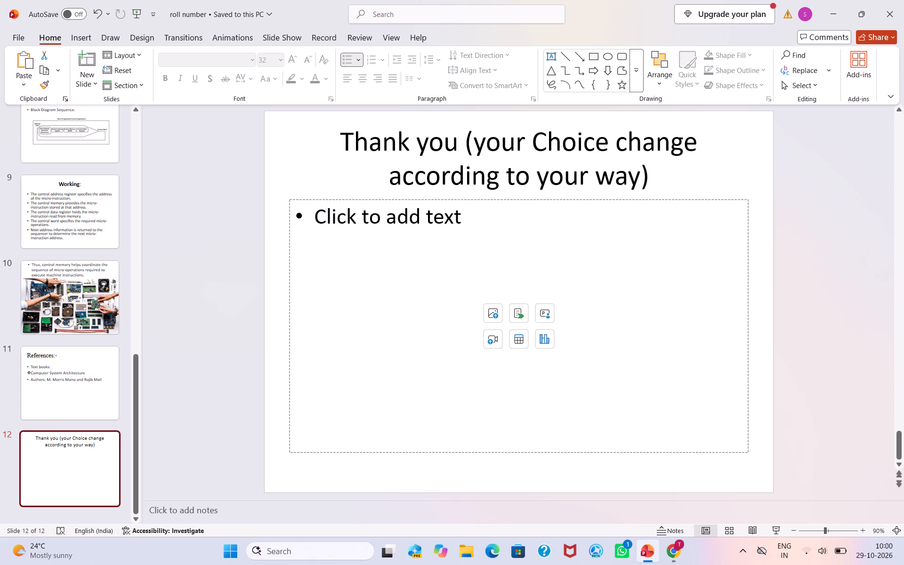
pyautogui.moveTo(341, 137); pyautogui.dragTo(575, 194)
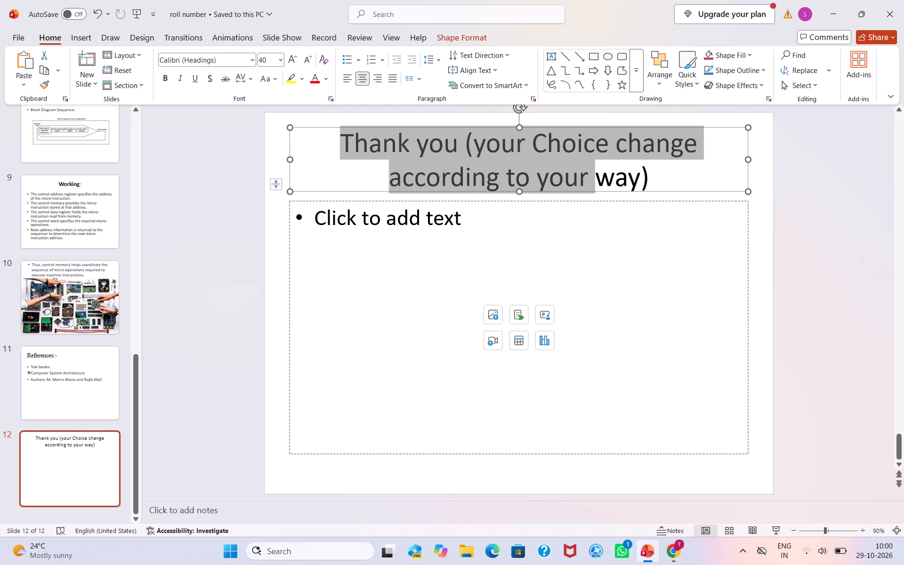
pyautogui.moveTo(575, 194); pyautogui.dragTo(672, 185)
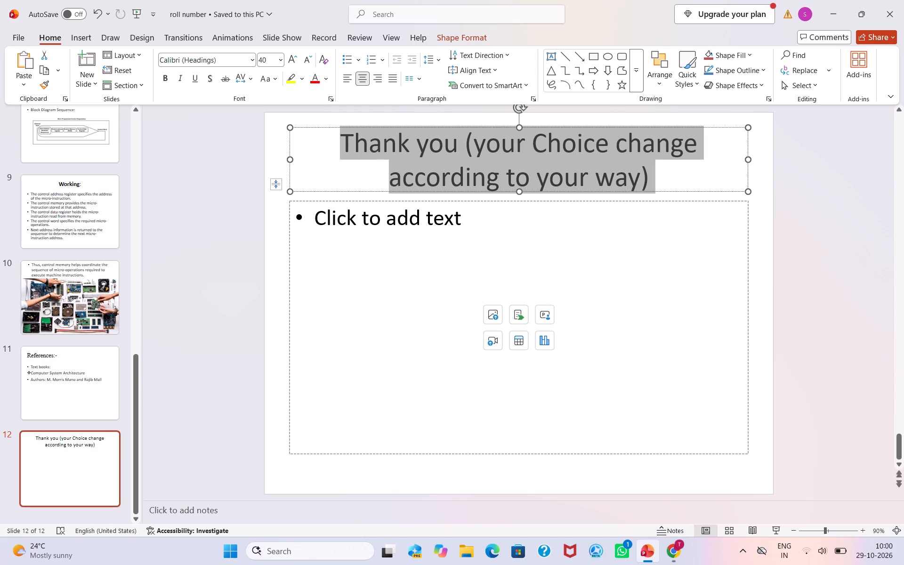
pyautogui.moveTo(672, 185); pyautogui.dragTo(283, 176)
pyautogui.click(338, 178)
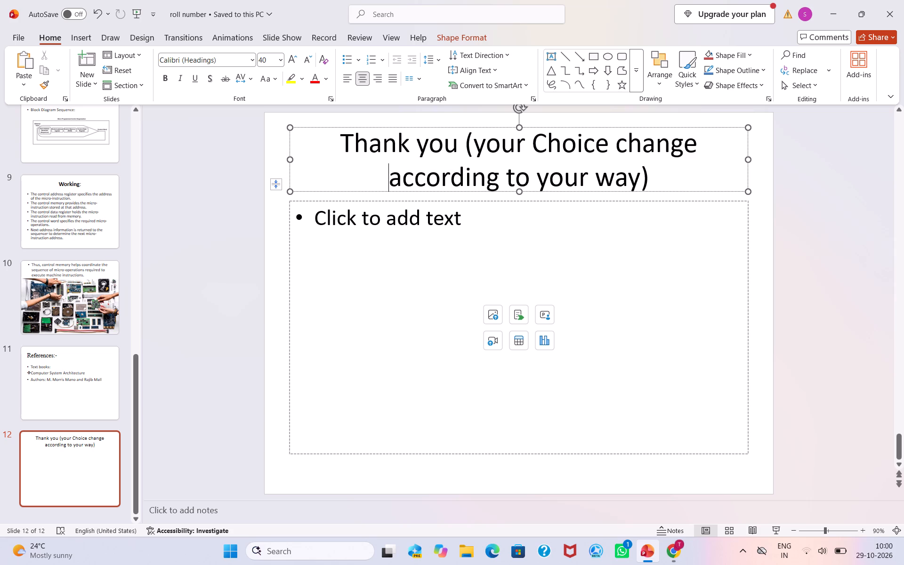
pyautogui.moveTo(463, 143); pyautogui.dragTo(689, 179)
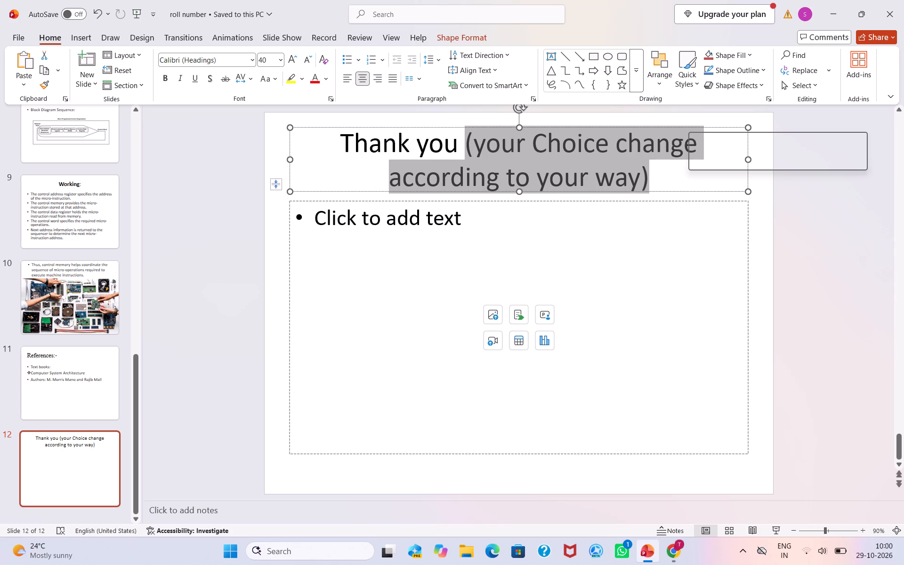
pyautogui.press('Delete')
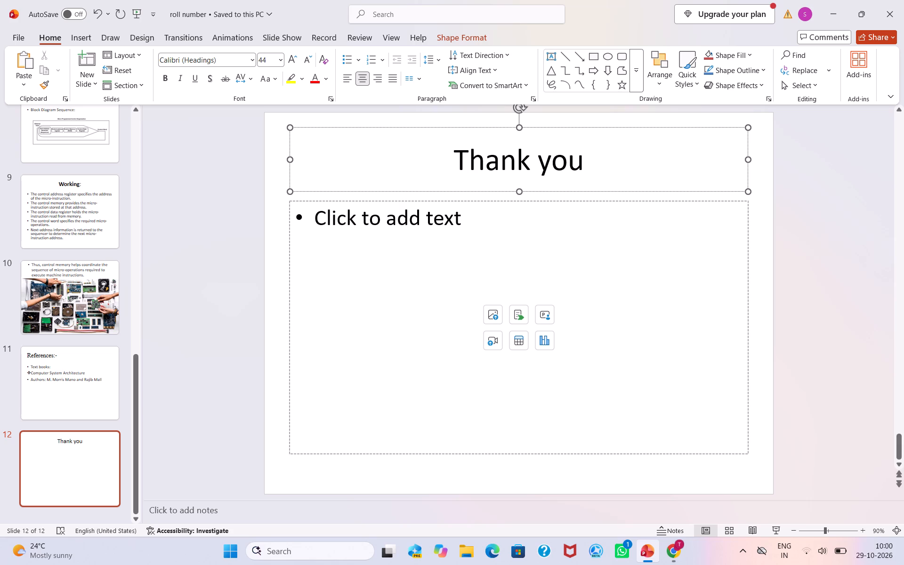
# Copy the title text "Thank you" into slide 12's content placeholder with centered alignment.
pyautogui.moveTo(455, 156); pyautogui.dragTo(610, 165)
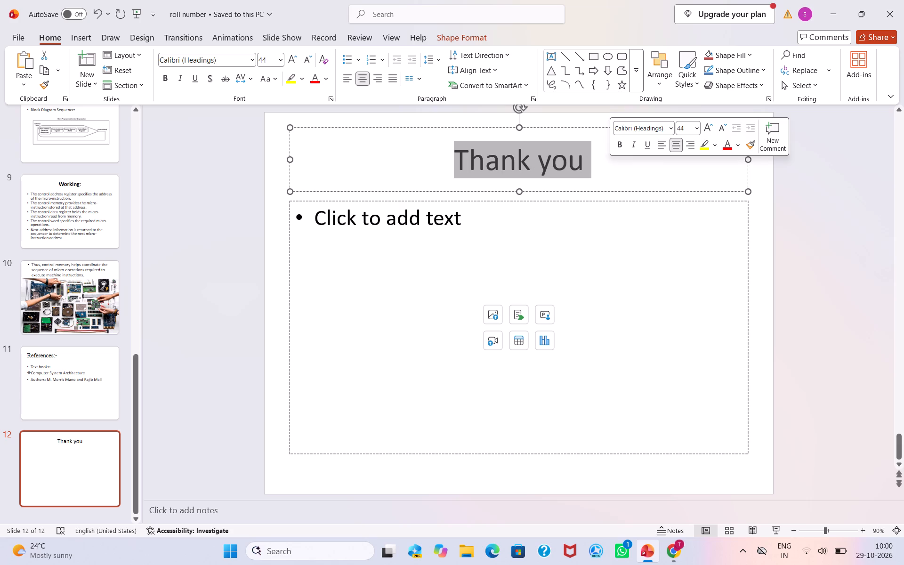
pyautogui.hotkey('ctrl', 'c')
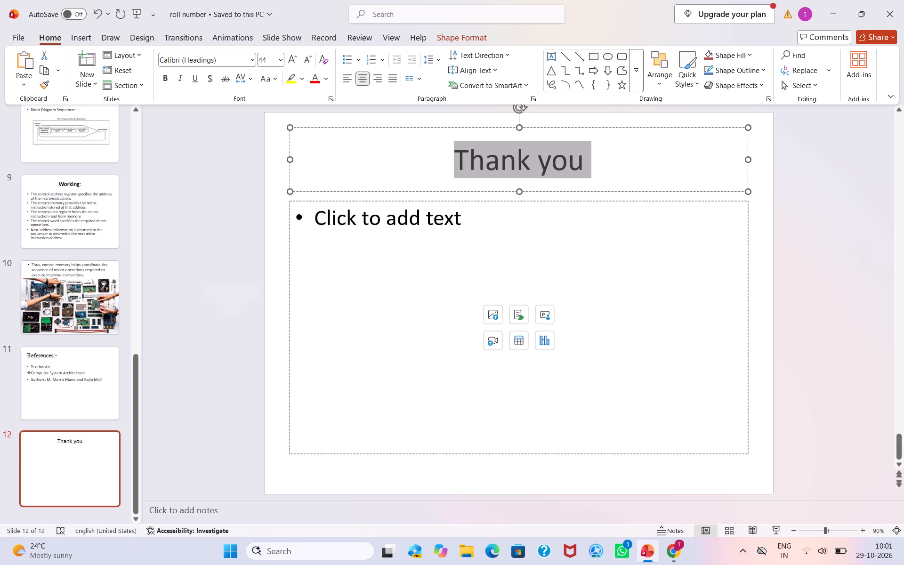
pyautogui.click(477, 257)
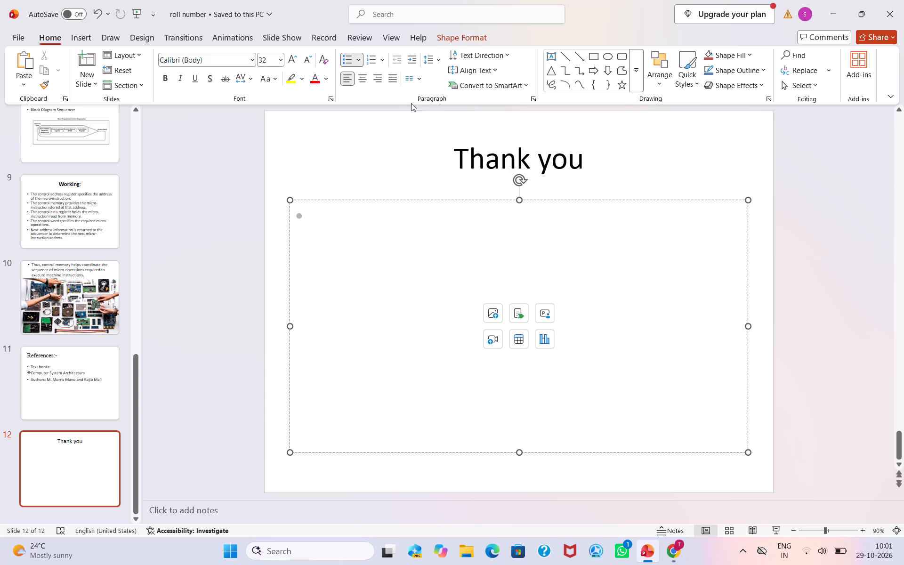
pyautogui.click(361, 79)
pyautogui.hotkey('ctrl', 'v')
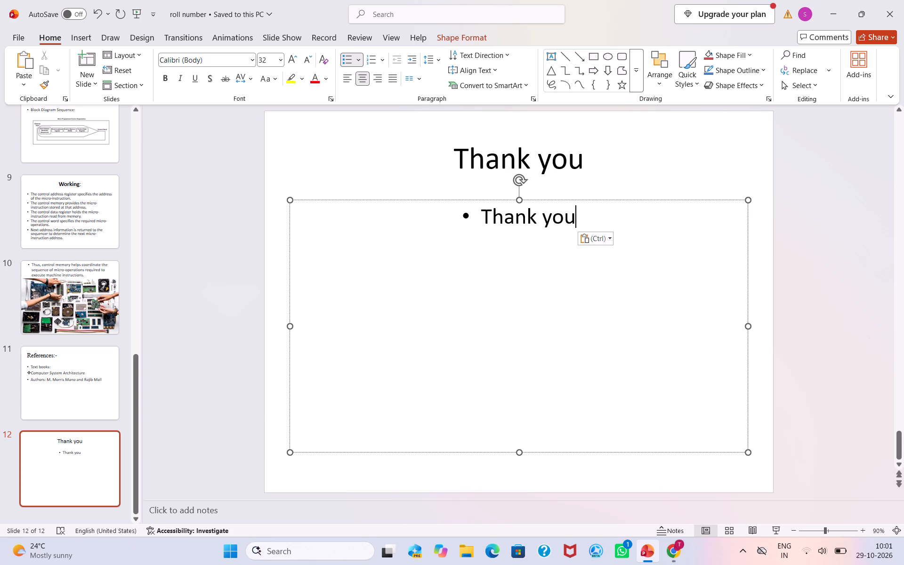
# Format the "Thank you" text in slide 12's content placeholder as bold at font size 96.
pyautogui.moveTo(481, 213); pyautogui.dragTo(566, 229)
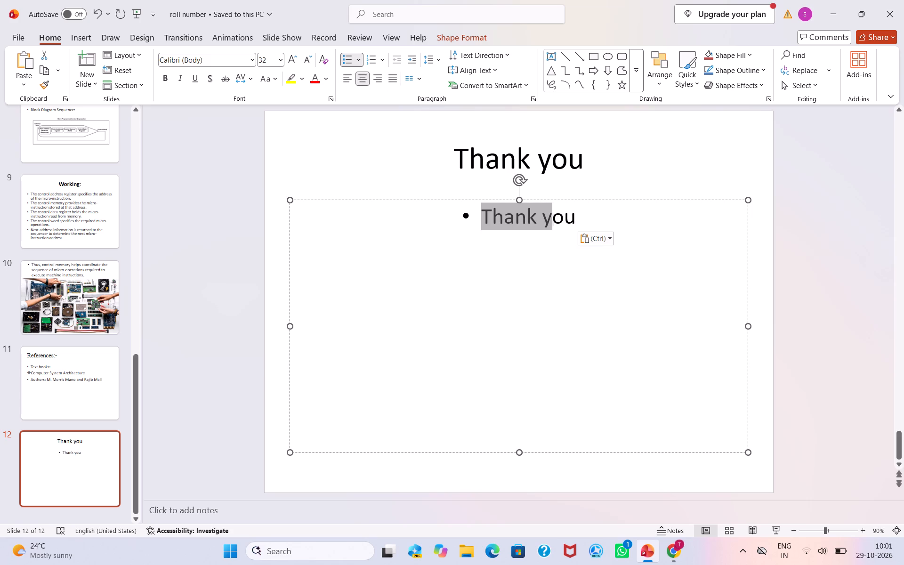
pyautogui.moveTo(566, 229); pyautogui.dragTo(611, 227)
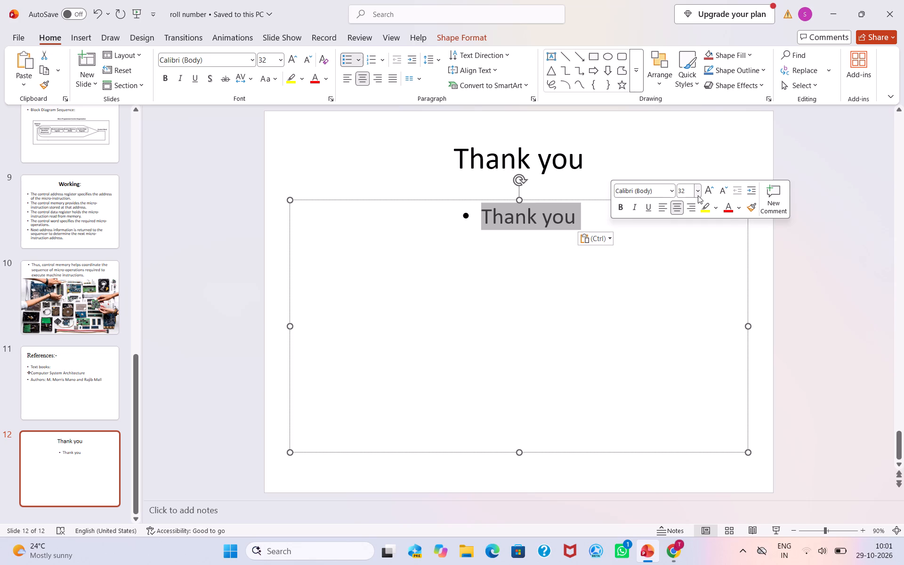
pyautogui.click(698, 192)
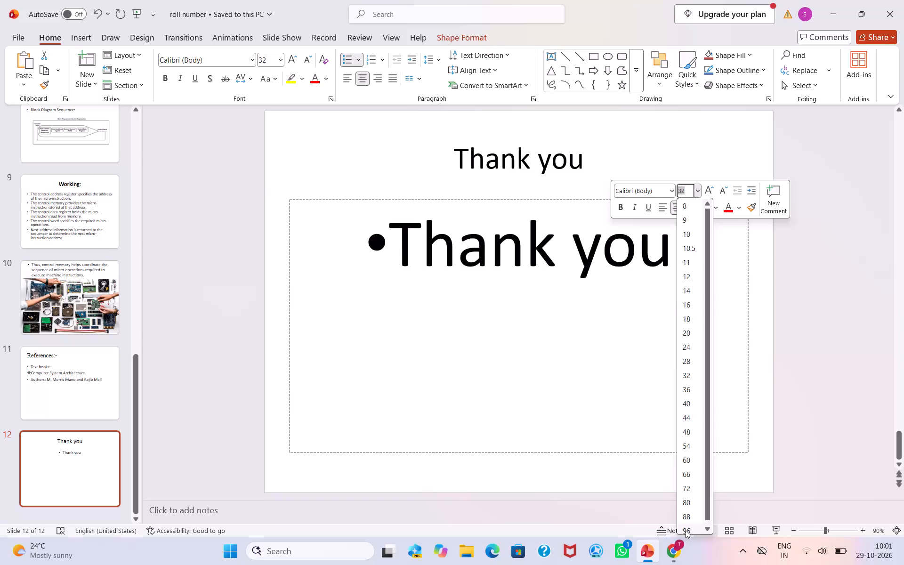
pyautogui.click(686, 530)
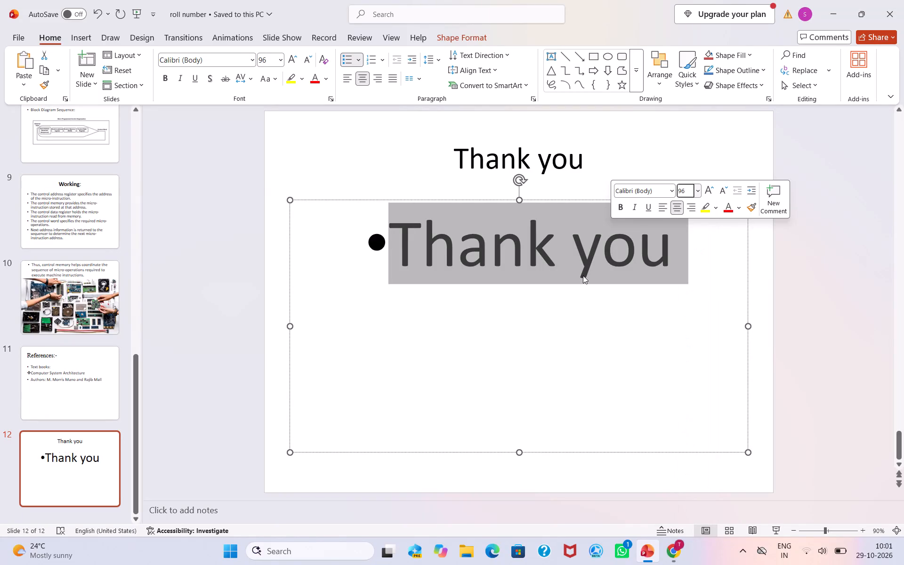
pyautogui.click(620, 208)
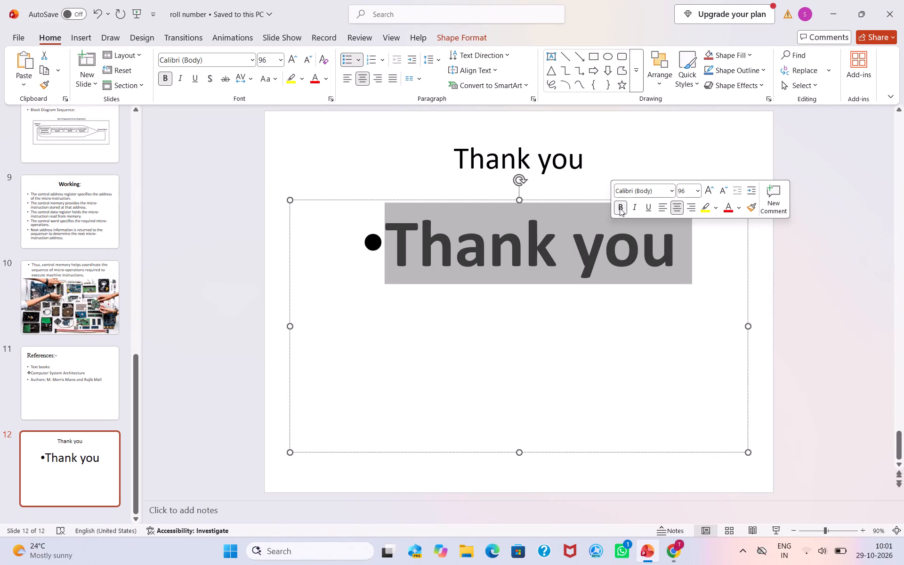
pyautogui.click(554, 269)
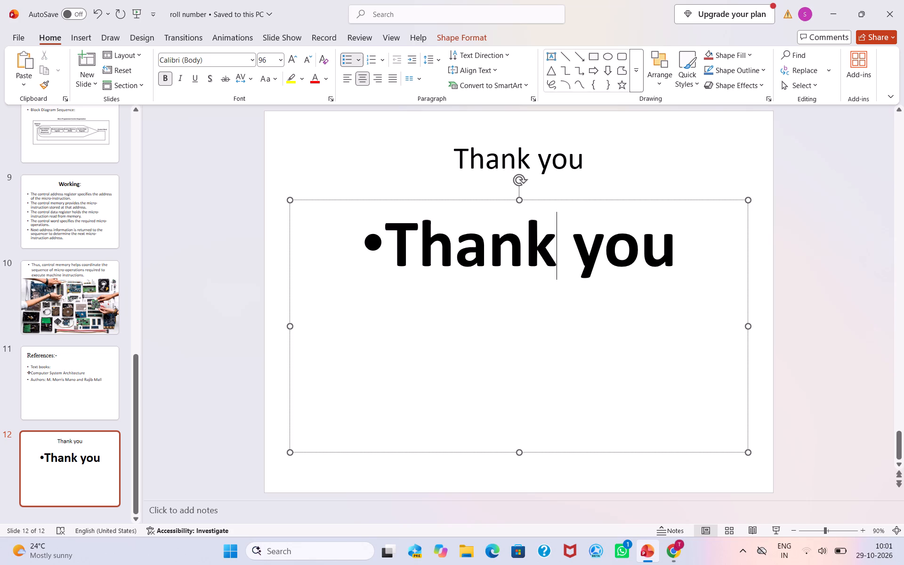
pyautogui.click(388, 241)
# Delete all the "Thank you" text from slide 12's title placeholder.
pyautogui.click(436, 169)
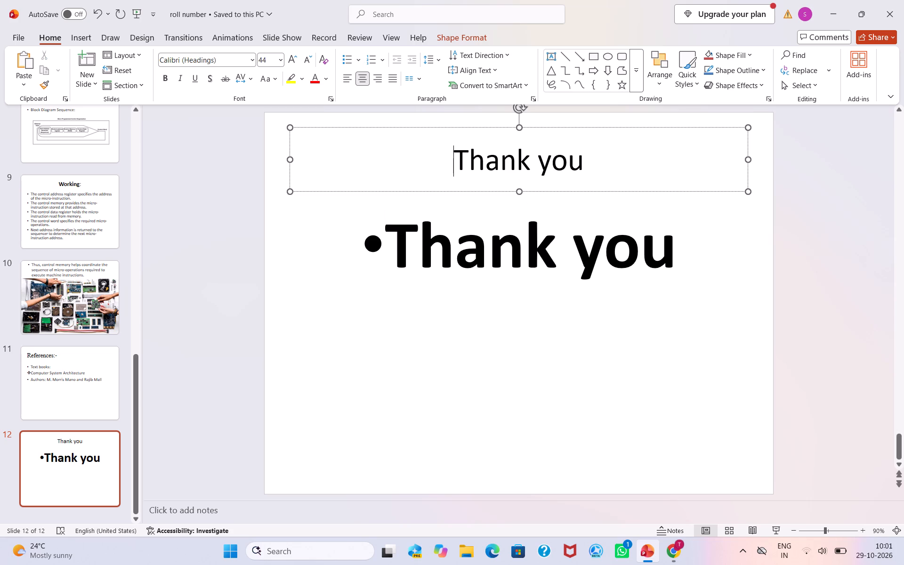
pyautogui.press('Right')
pyautogui.press('Right')
pyautogui.press('Right')
pyautogui.press('Right')
pyautogui.press('Right')
pyautogui.press('Right')
pyautogui.press('Right')
pyautogui.press('Right')
pyautogui.press('Right')
pyautogui.press('BackSpace')
pyautogui.press('BackSpace')
pyautogui.press('BackSpace')
pyautogui.press('BackSpace')
pyautogui.press('BackSpace')
pyautogui.press('BackSpace')
pyautogui.press('BackSpace')
pyautogui.press('BackSpace')
pyautogui.press('BackSpace')
pyautogui.press('BackSpace')
pyautogui.press('BackSpace')
pyautogui.press('BackSpace')
pyautogui.press('BackSpace')
pyautogui.press('BackSpace')
pyautogui.press('BackSpace')
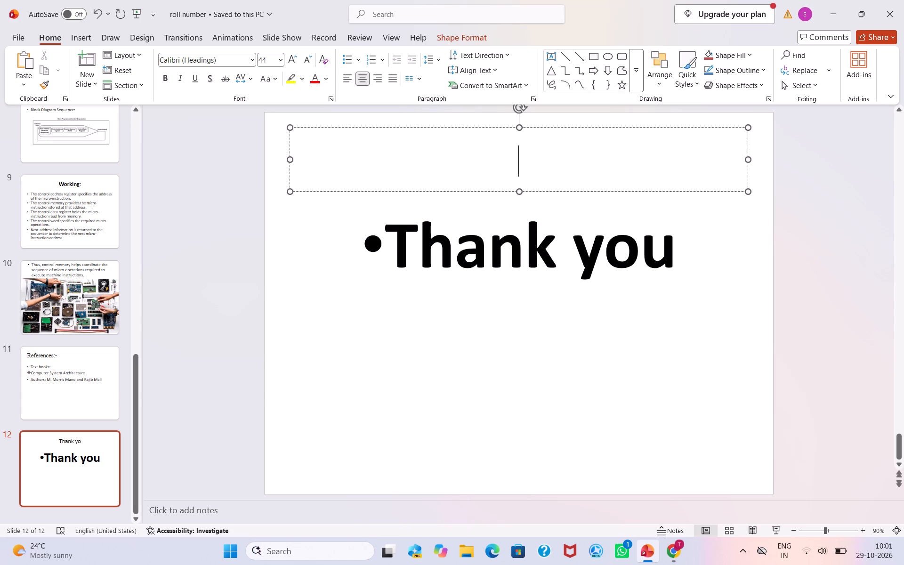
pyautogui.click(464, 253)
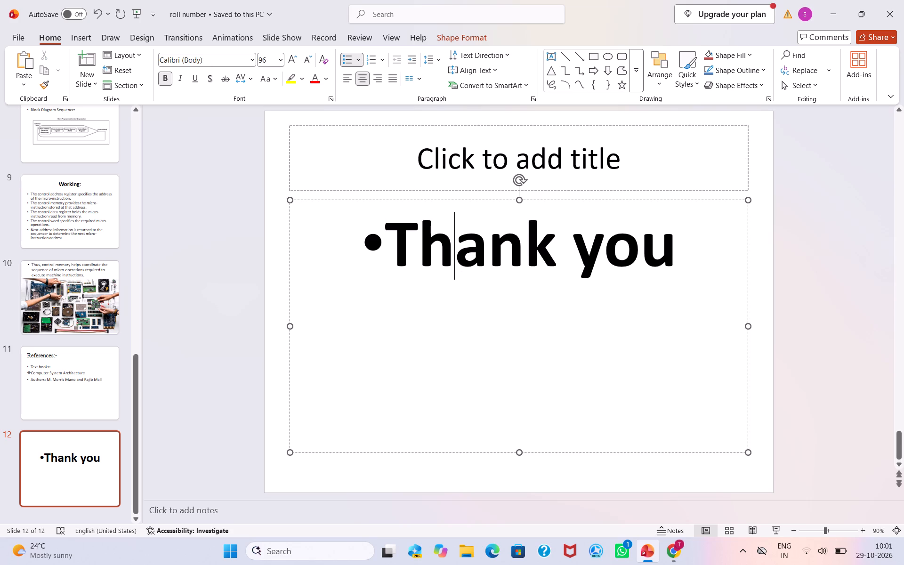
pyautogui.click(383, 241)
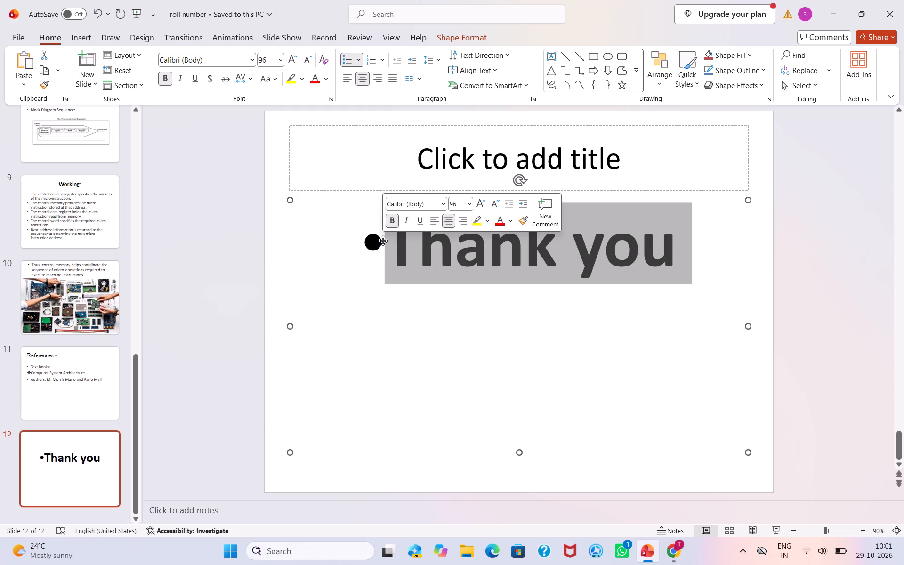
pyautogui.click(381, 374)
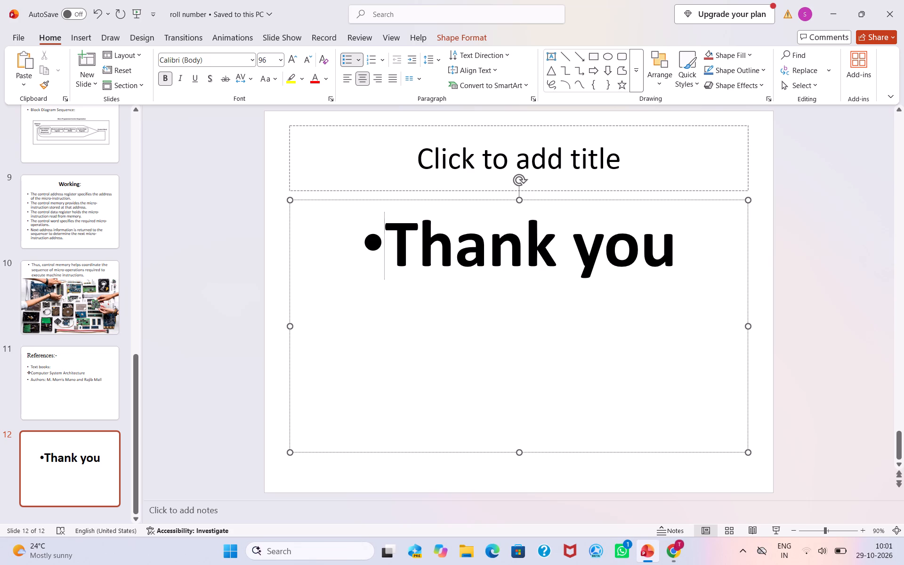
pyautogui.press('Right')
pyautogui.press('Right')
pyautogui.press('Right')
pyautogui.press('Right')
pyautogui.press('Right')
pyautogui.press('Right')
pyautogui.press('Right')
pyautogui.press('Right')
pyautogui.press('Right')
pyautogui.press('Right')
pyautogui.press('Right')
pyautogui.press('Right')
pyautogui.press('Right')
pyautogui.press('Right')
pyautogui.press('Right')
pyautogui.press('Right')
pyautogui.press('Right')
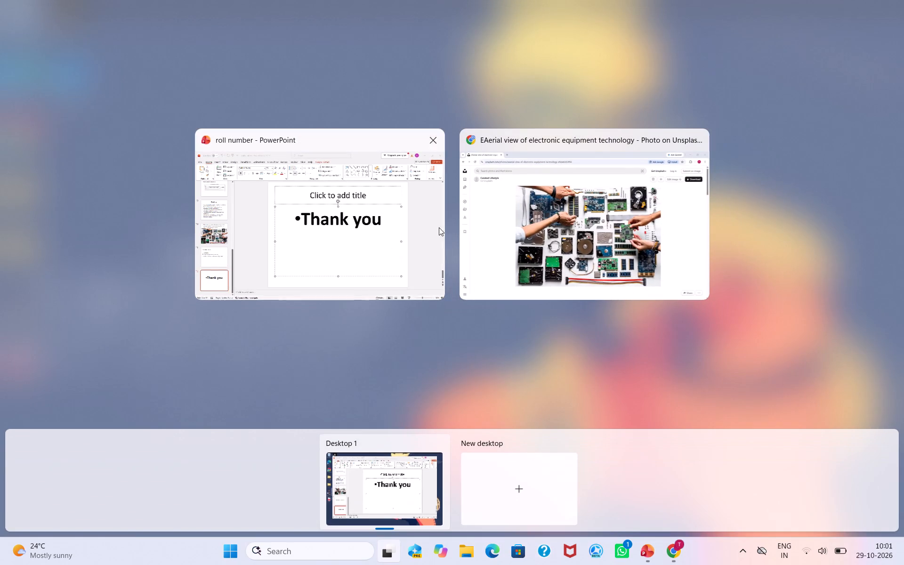
# Switch to Chrome and search Google for "thankyou" in a new tab.
pyautogui.click(545, 263)
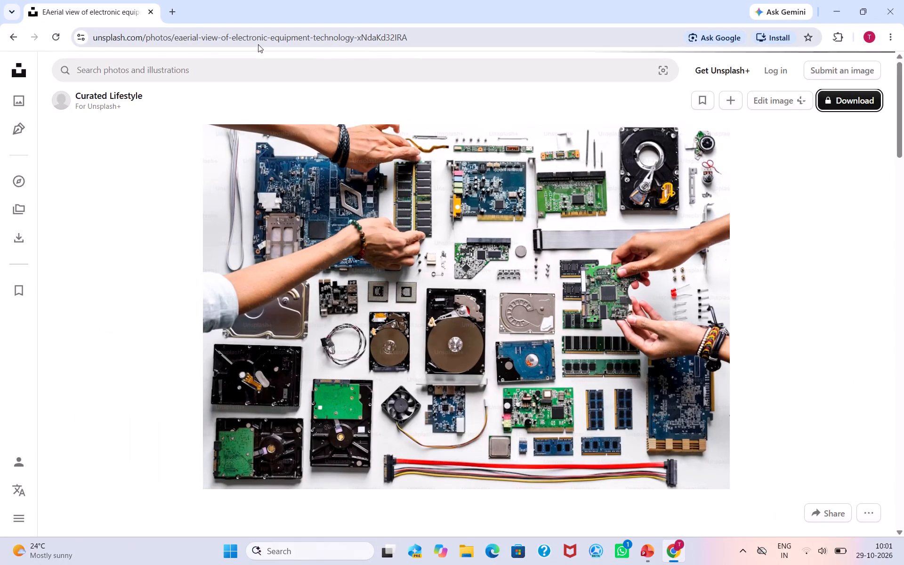
pyautogui.click(167, 11)
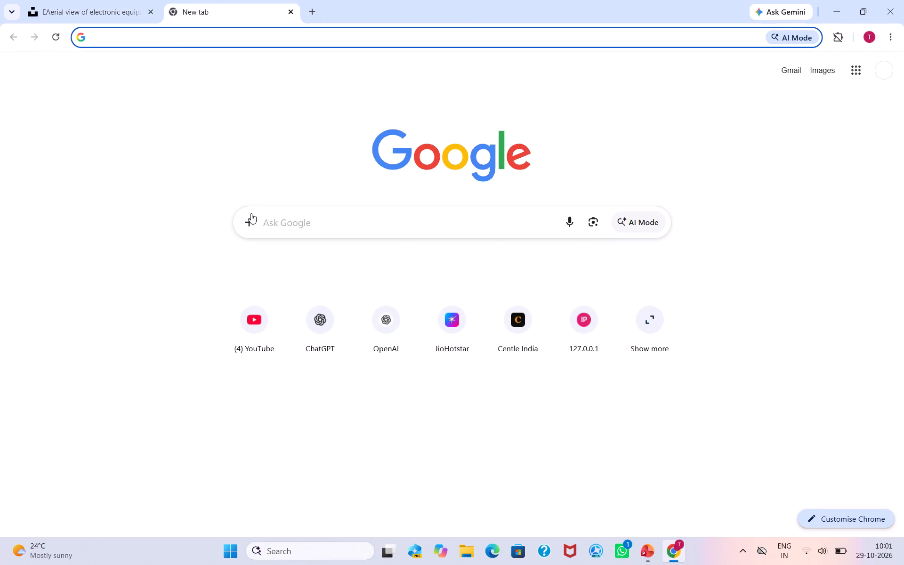
pyautogui.click(304, 221)
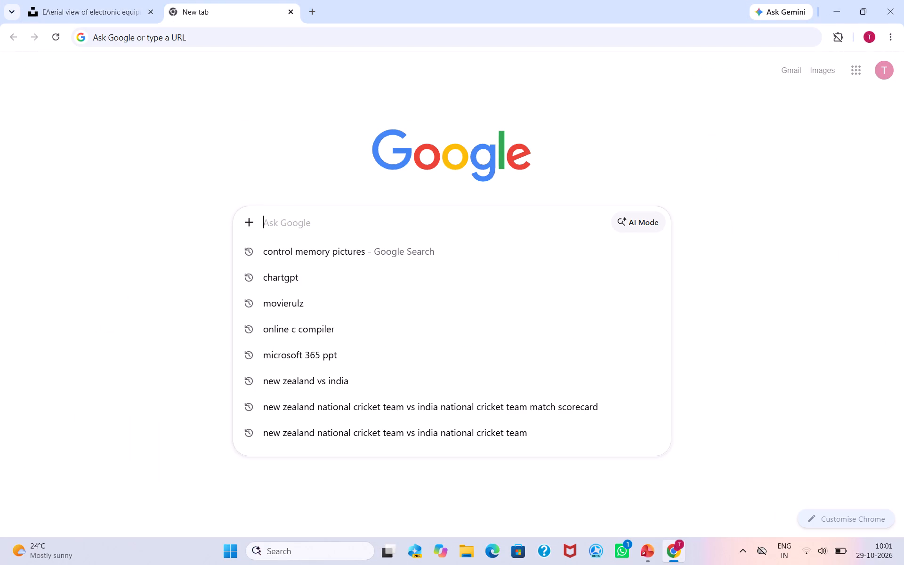
pyautogui.write('thank')
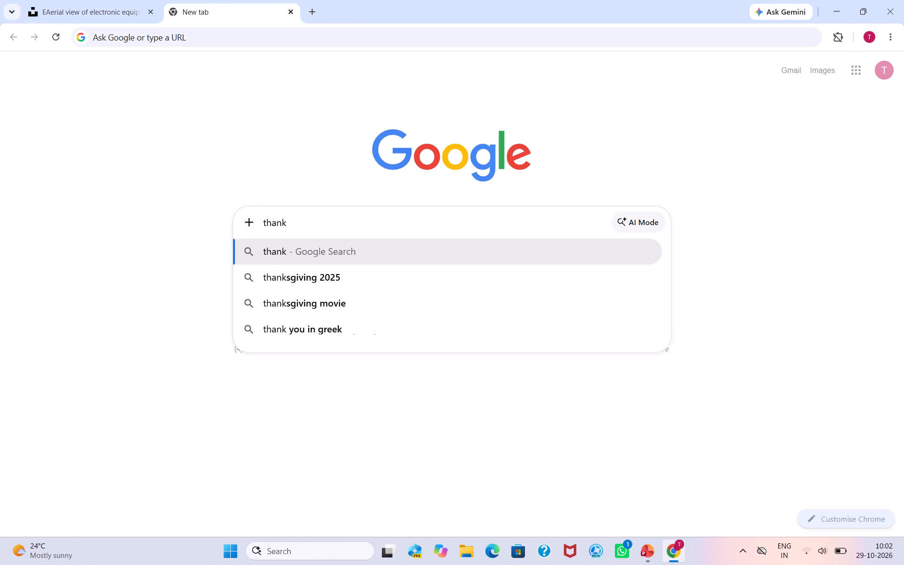
pyautogui.press('y')
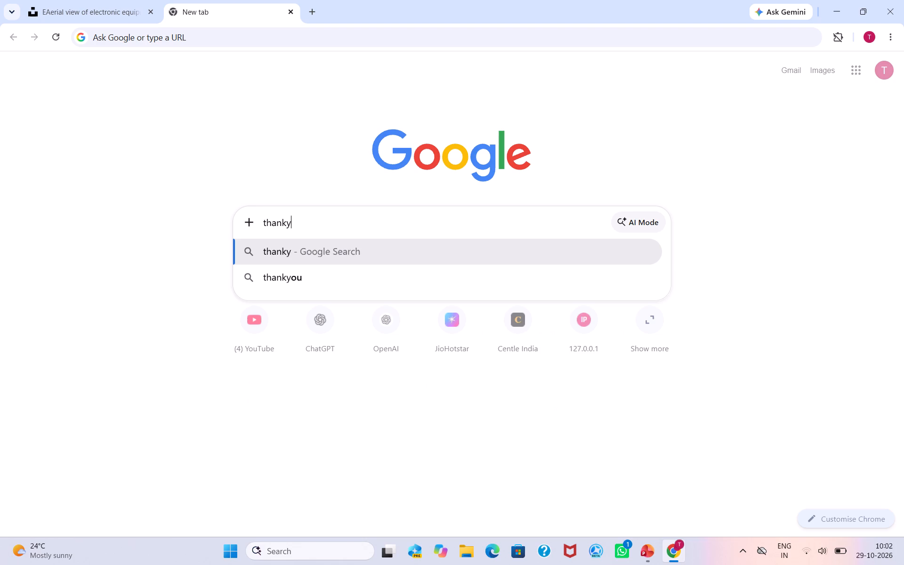
pyautogui.press('o')
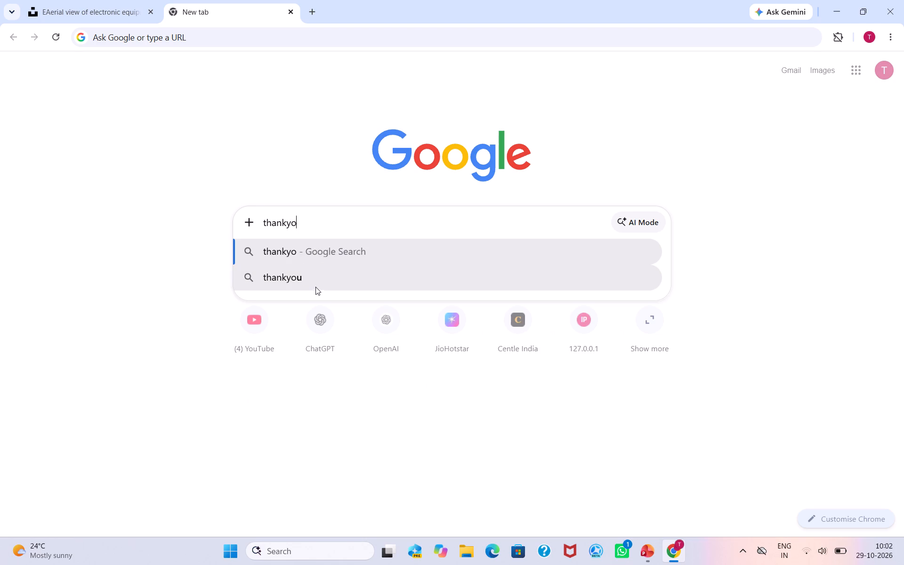
pyautogui.click(316, 287)
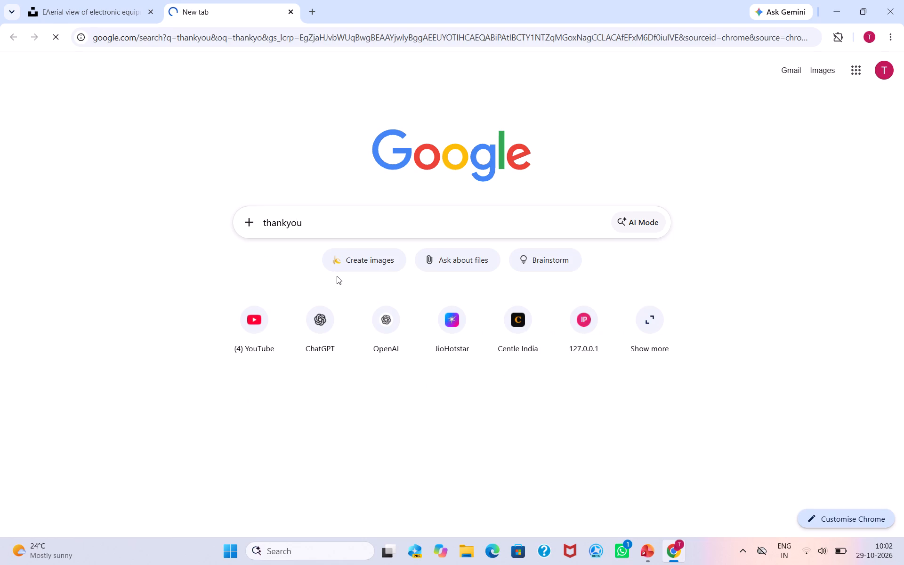
pyautogui.press('Return')
pyautogui.click(403, 229)
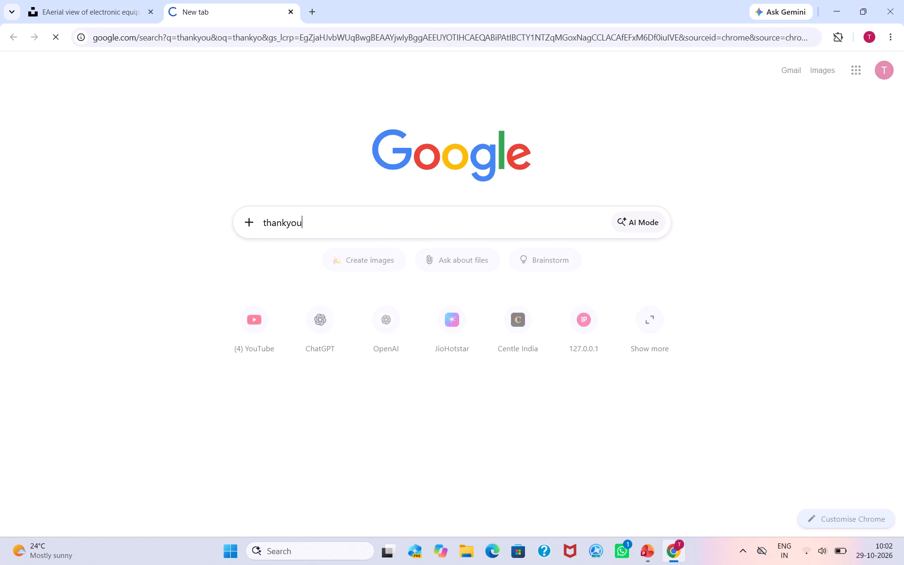
pyautogui.press('Return')
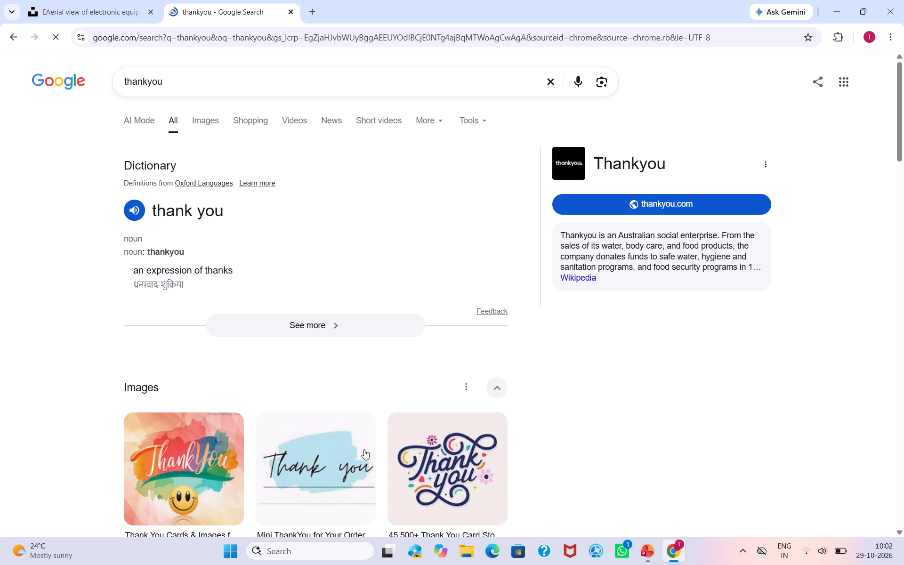
# Open the black-lettered "Thank You PNG Transparent" image from Pngtree in the search's image results.
pyautogui.scroll(-1, 359, 482)
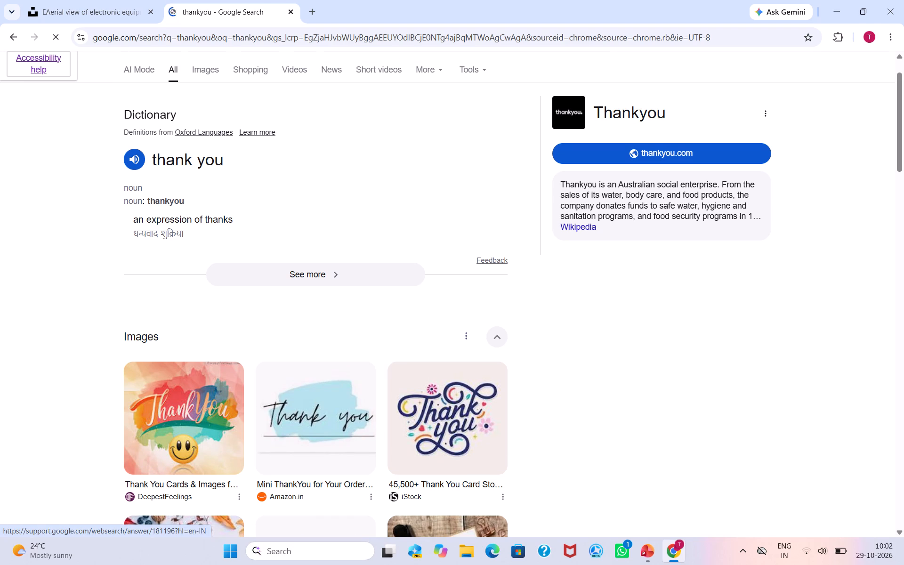
pyautogui.scroll(-2, 363, 552)
pyautogui.scroll(-3, 415, 440)
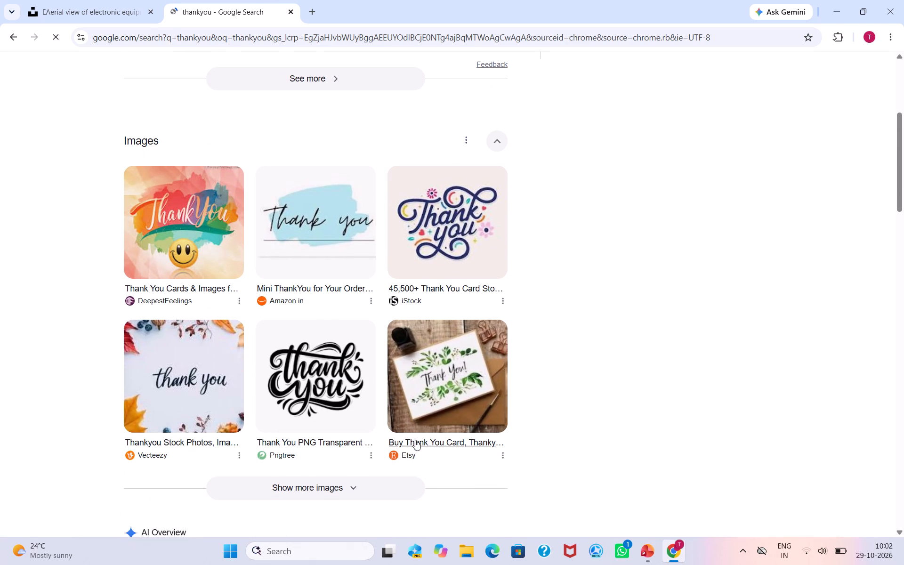
pyautogui.doubleClick(339, 397)
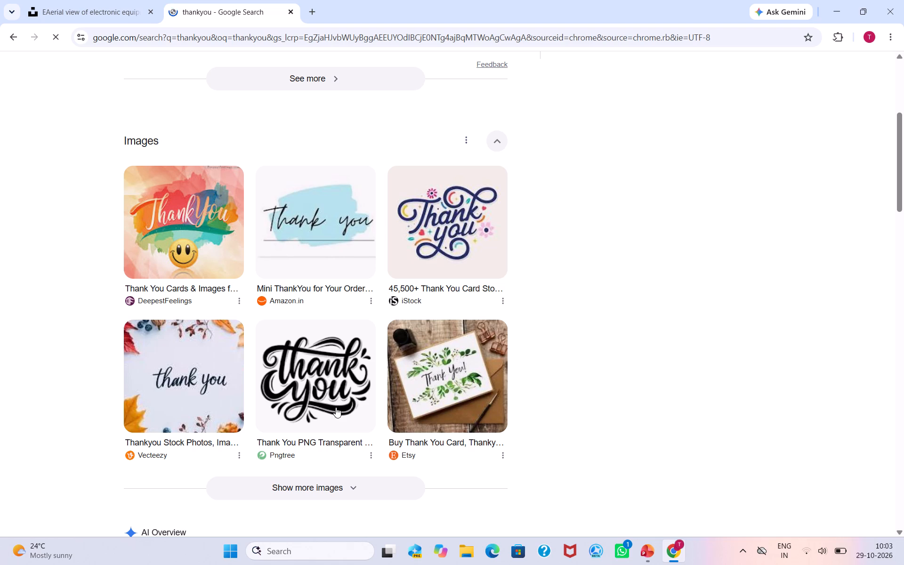
pyautogui.click(342, 439)
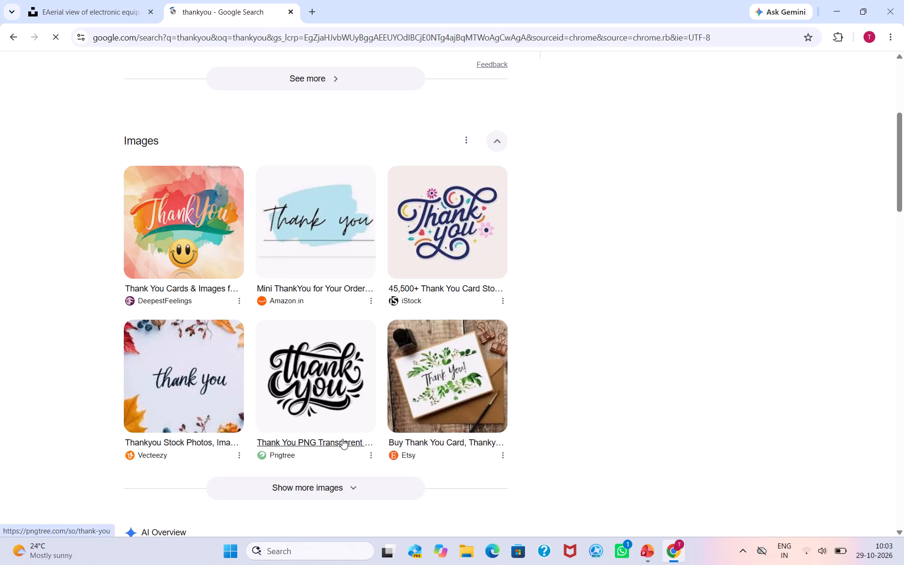
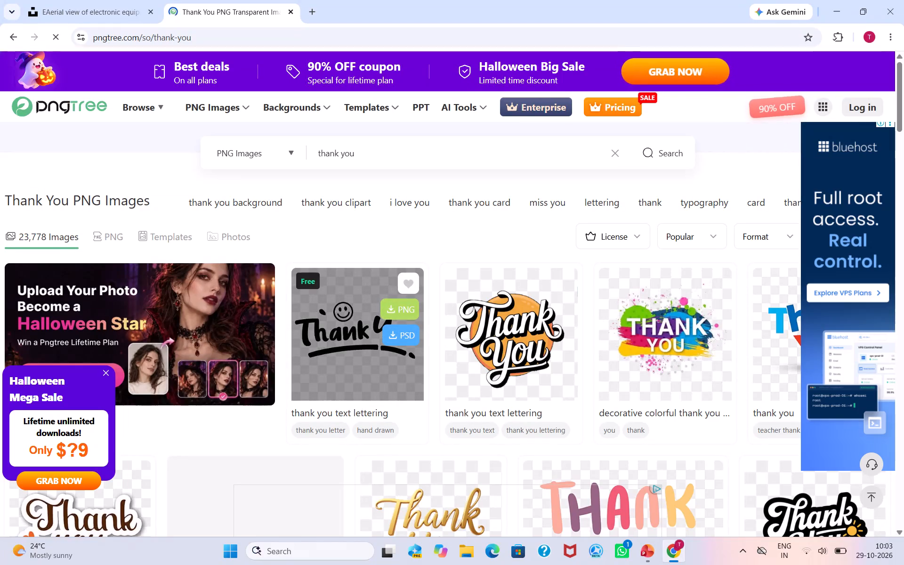
# Open the "thank you text lettering" image with white script over an orange circle from Pngtree's results.
pyautogui.scroll(-1, 383, 408)
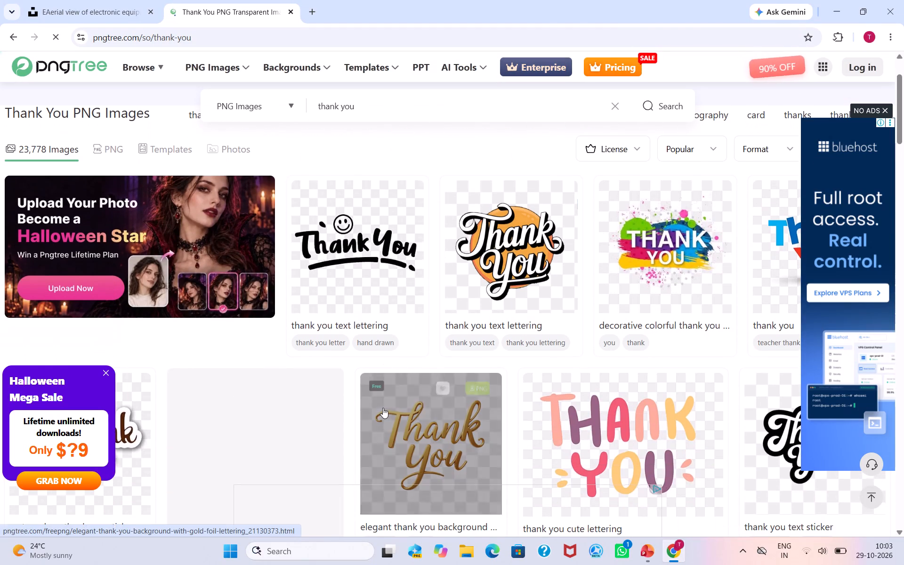
pyautogui.scroll(-3, 383, 408)
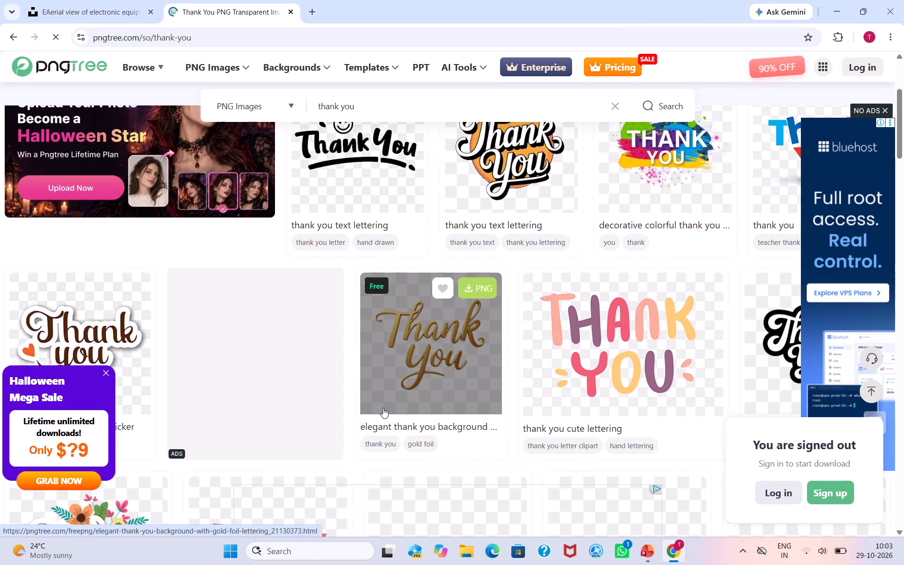
pyautogui.click(541, 186)
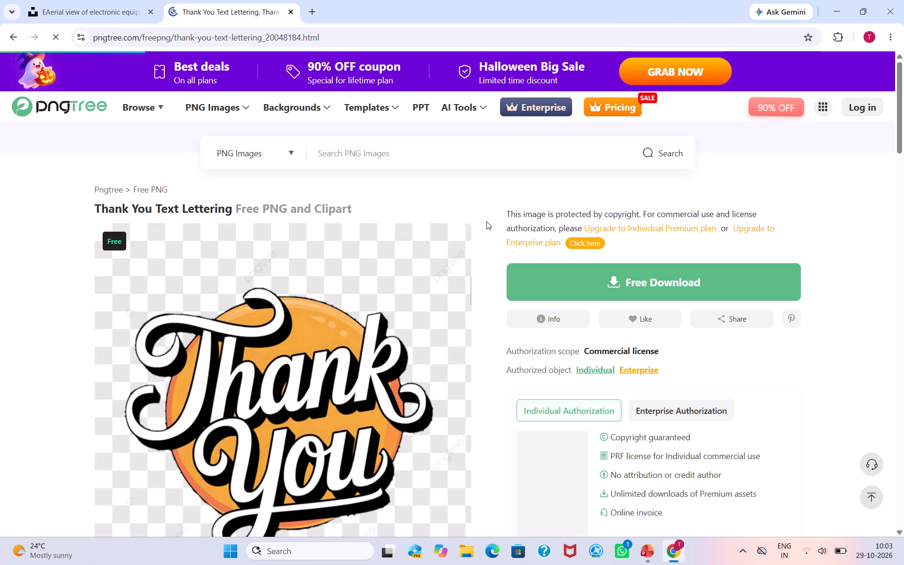
# Close the Halloween sale pop-up and capture a rectangular screen snip of the full orange-circle Thank You artwork.
pyautogui.scroll(-1, 400, 269)
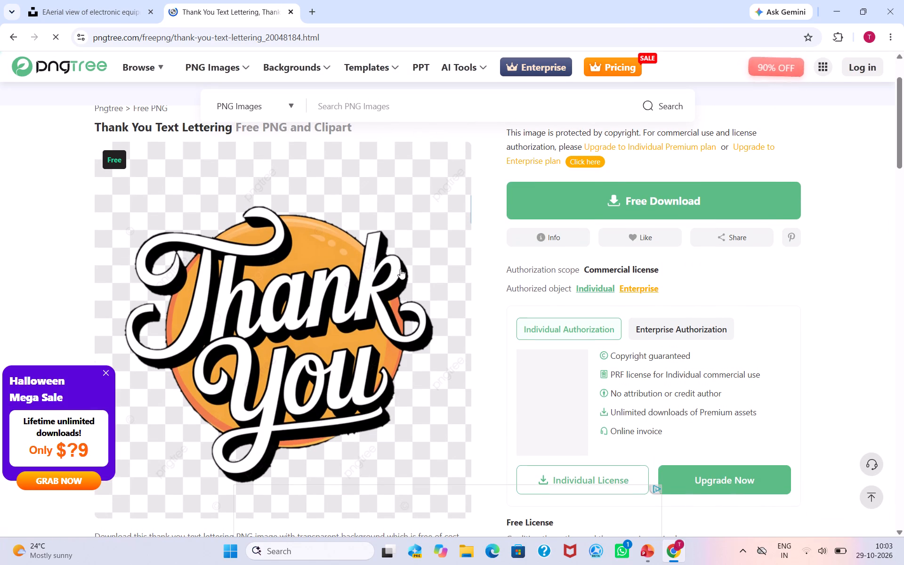
pyautogui.press('Print')
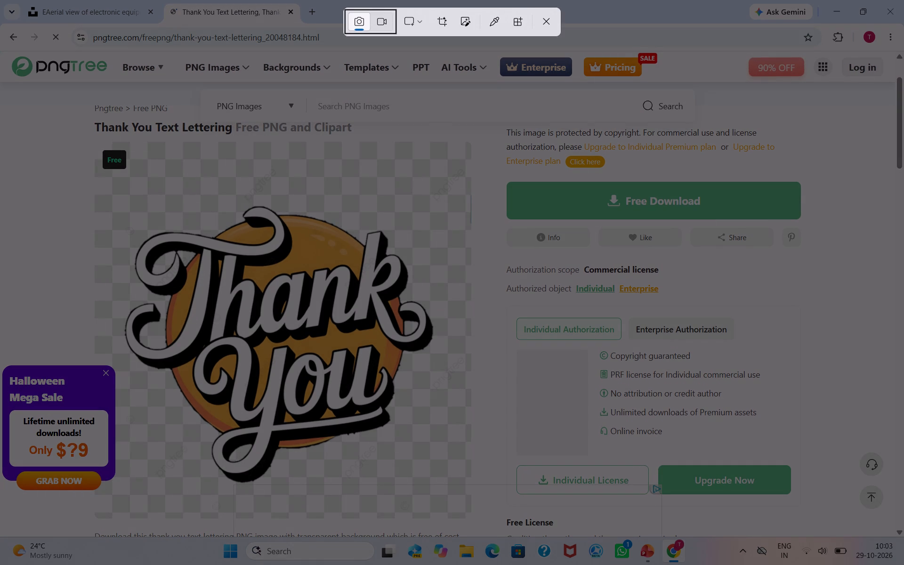
pyautogui.press('Escape')
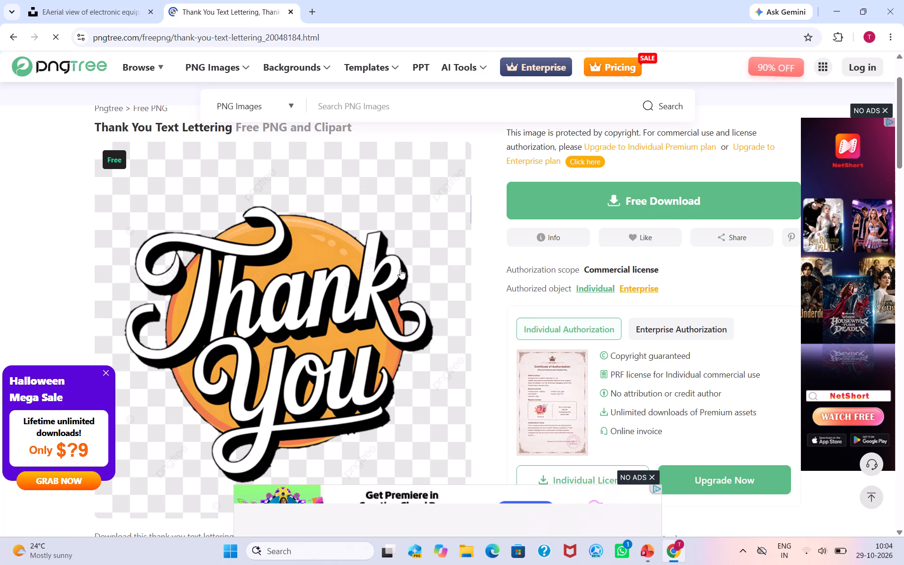
pyautogui.click(108, 370)
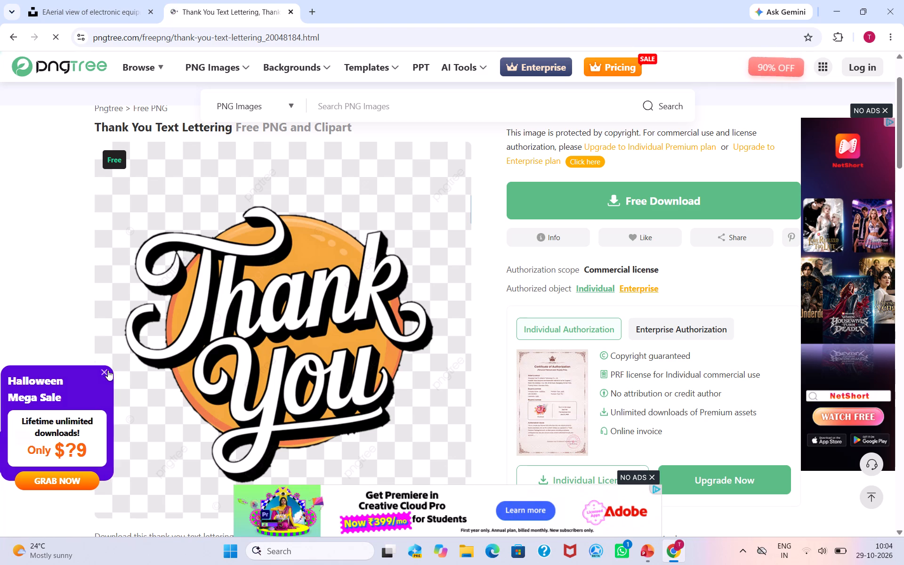
pyautogui.press('Print')
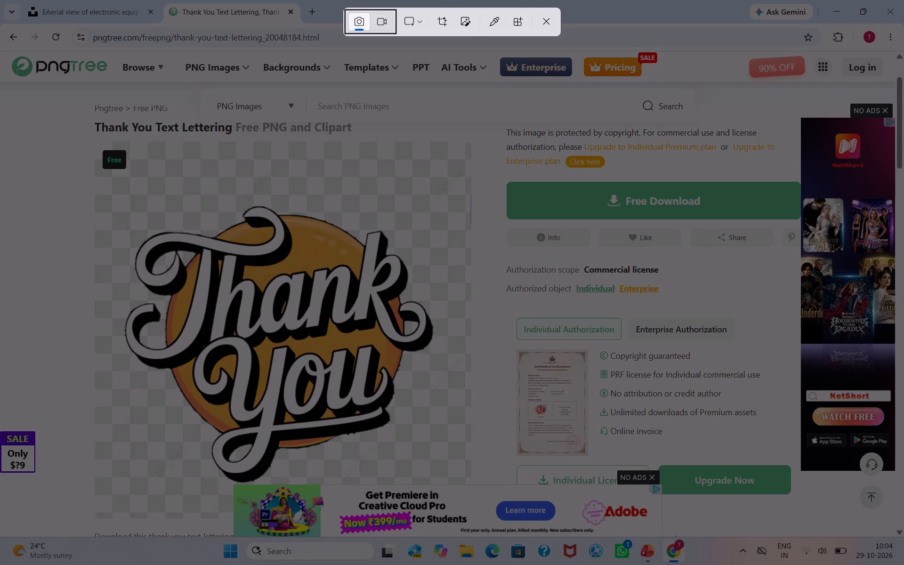
pyautogui.press('Escape')
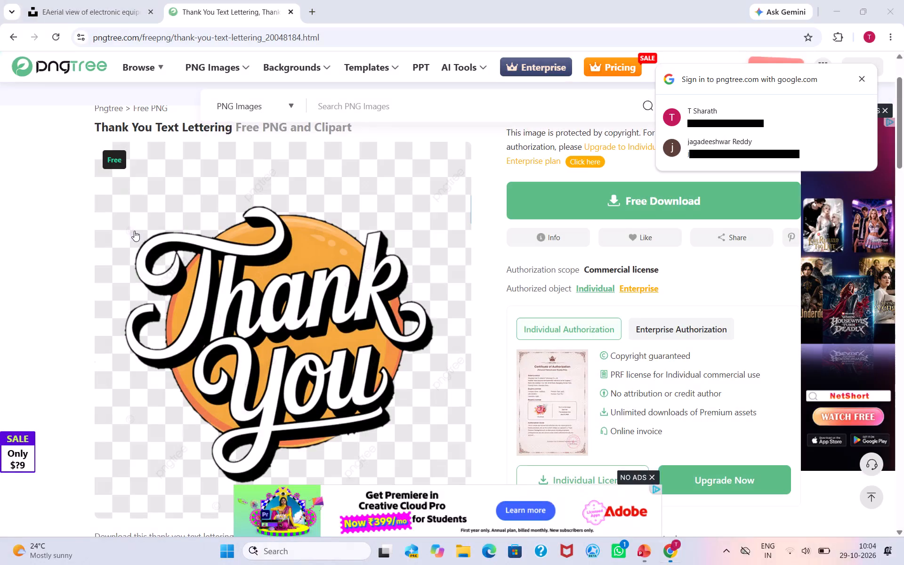
pyautogui.scroll(-1, 168, 282)
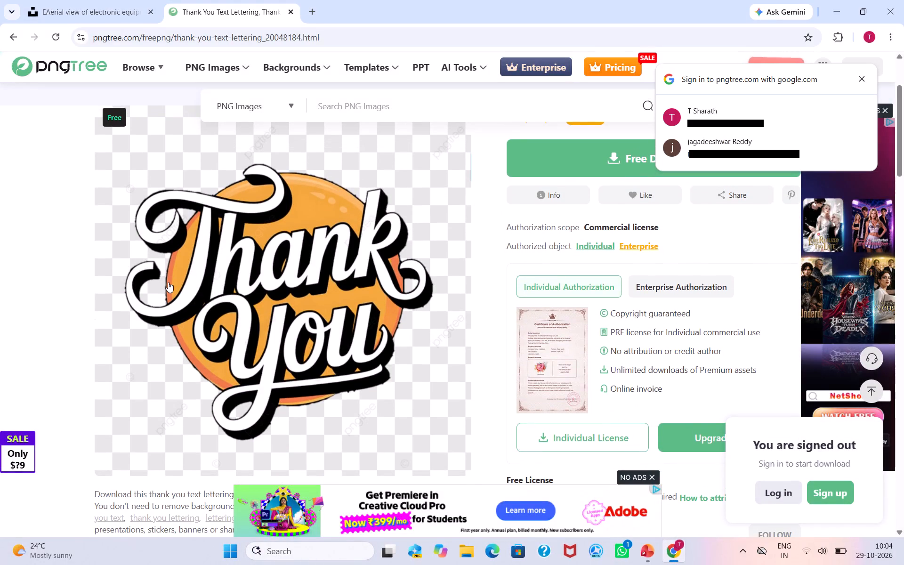
pyautogui.press('Print')
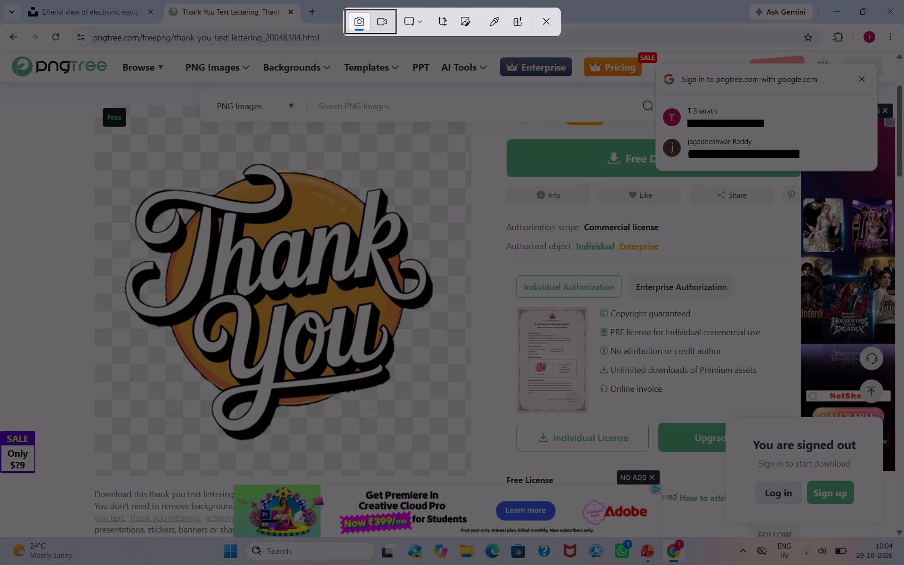
pyautogui.moveTo(109, 135); pyautogui.dragTo(323, 390)
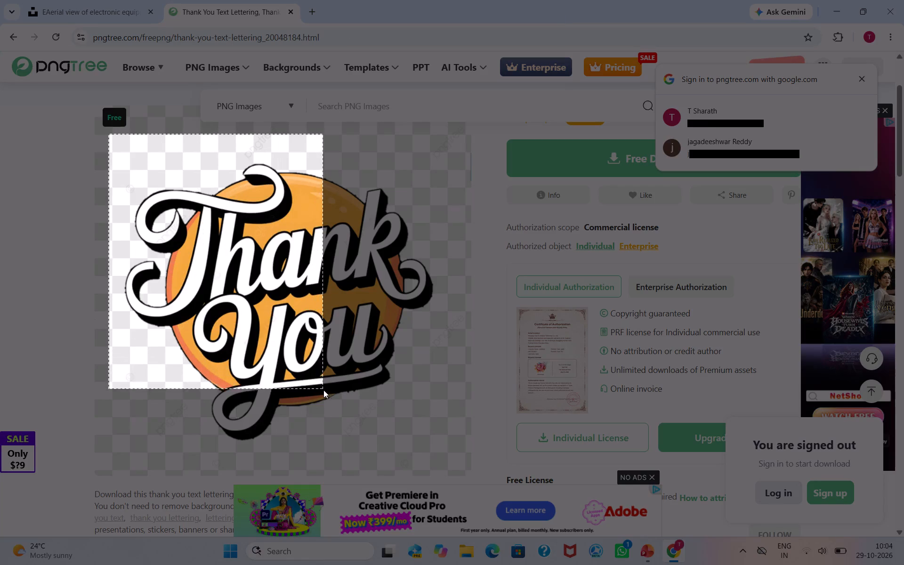
pyautogui.moveTo(323, 390); pyautogui.dragTo(468, 444)
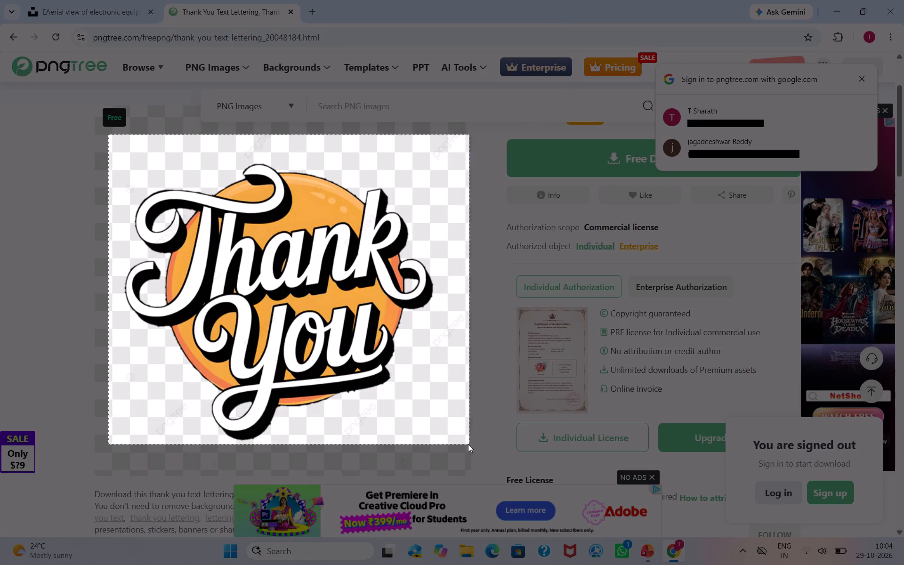
pyautogui.moveTo(468, 444); pyautogui.dragTo(453, 443)
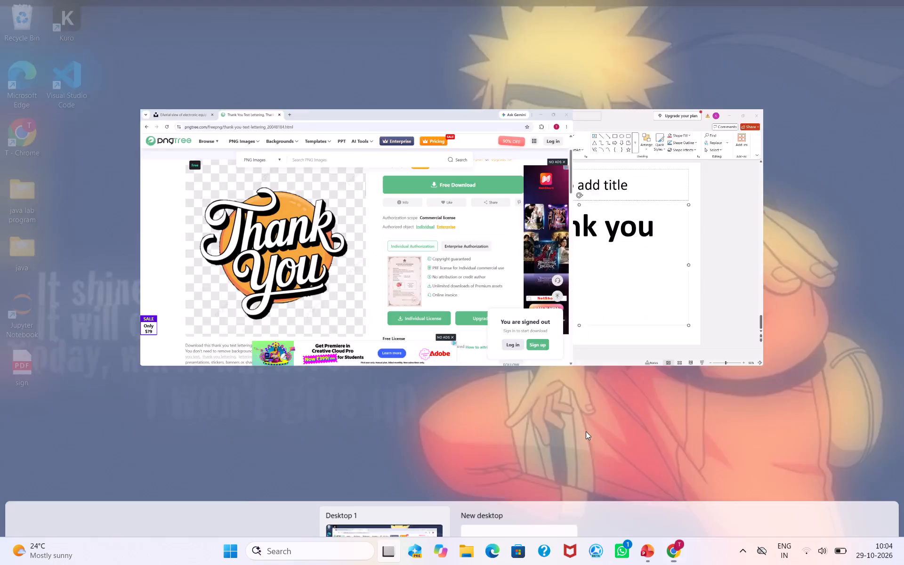
# Switch back to PowerPoint and delete the bulleted "Thank you" text from slide 12's content placeholder.
pyautogui.click(603, 243)
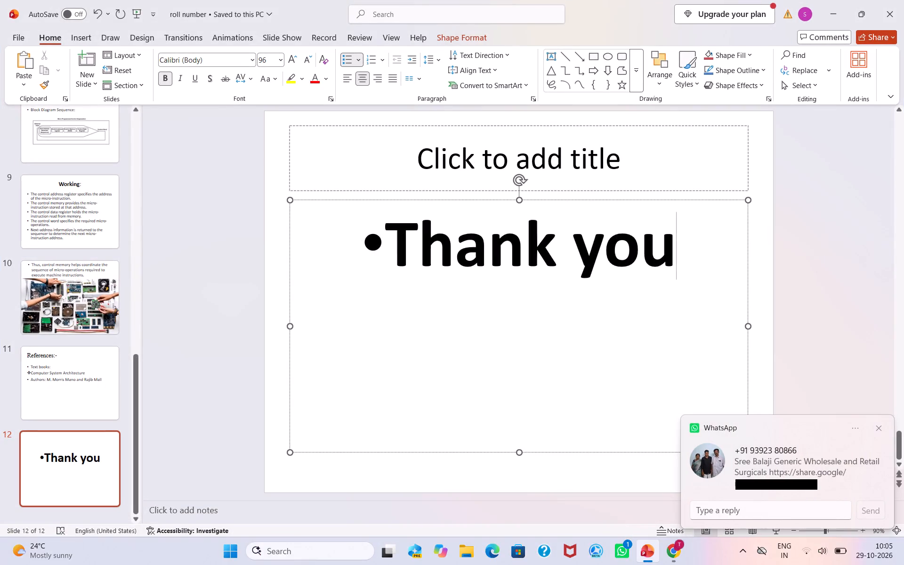
pyautogui.press('BackSpace')
pyautogui.press('BackSpace')
pyautogui.press('BackSpace')
pyautogui.press('BackSpace')
pyautogui.press('BackSpace')
pyautogui.press('BackSpace')
pyautogui.press('BackSpace')
pyautogui.press('BackSpace')
pyautogui.press('BackSpace')
pyautogui.press('BackSpace')
pyautogui.press('BackSpace')
pyautogui.press('BackSpace')
pyautogui.press('BackSpace')
pyautogui.press('BackSpace')
pyautogui.press('BackSpace')
pyautogui.press('BackSpace')
pyautogui.press('BackSpace')
pyautogui.press('BackSpace')
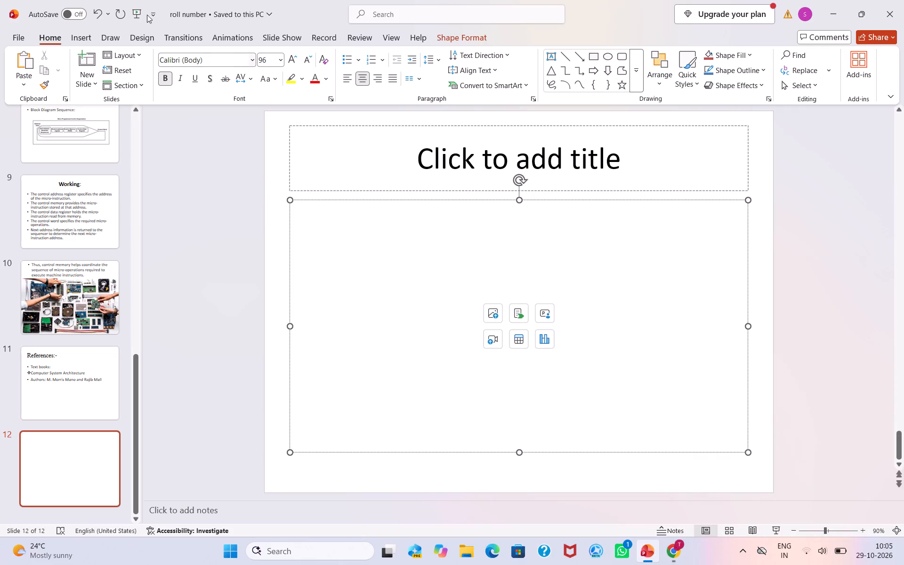
# Insert the captured Thank You screenshot from the device's Screenshots folder into slide 12's content placeholder.
pyautogui.click(86, 36)
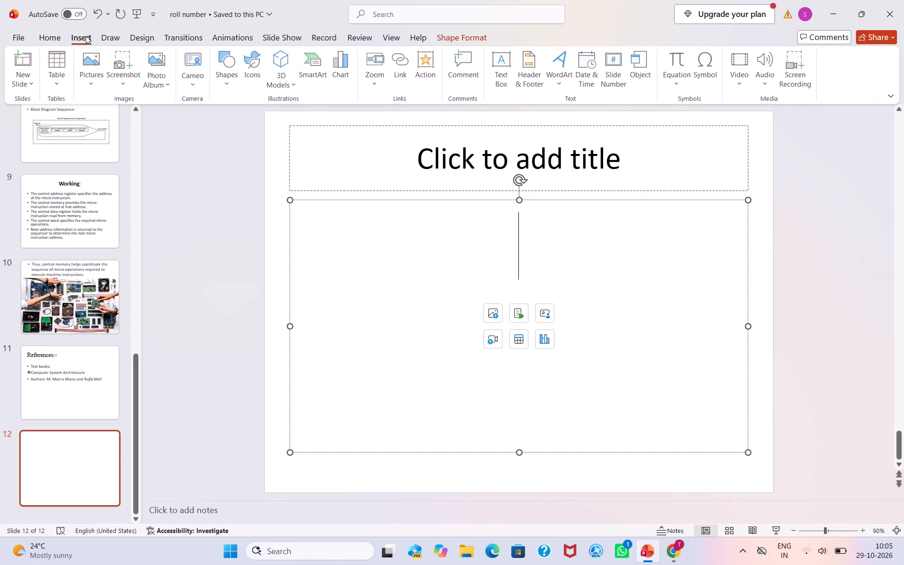
pyautogui.click(89, 76)
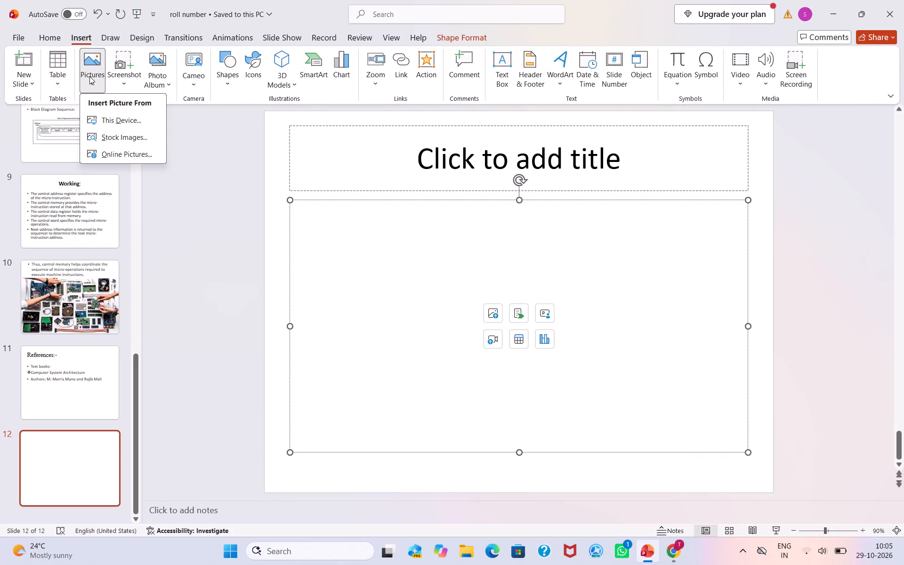
pyautogui.click(114, 123)
pyautogui.scroll(-7, 189, 151)
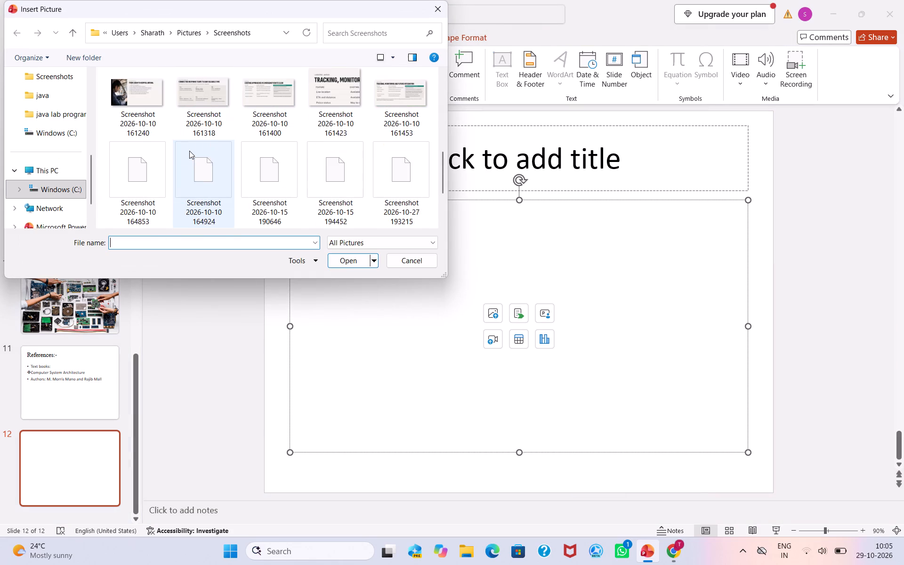
pyautogui.doubleClick(390, 177)
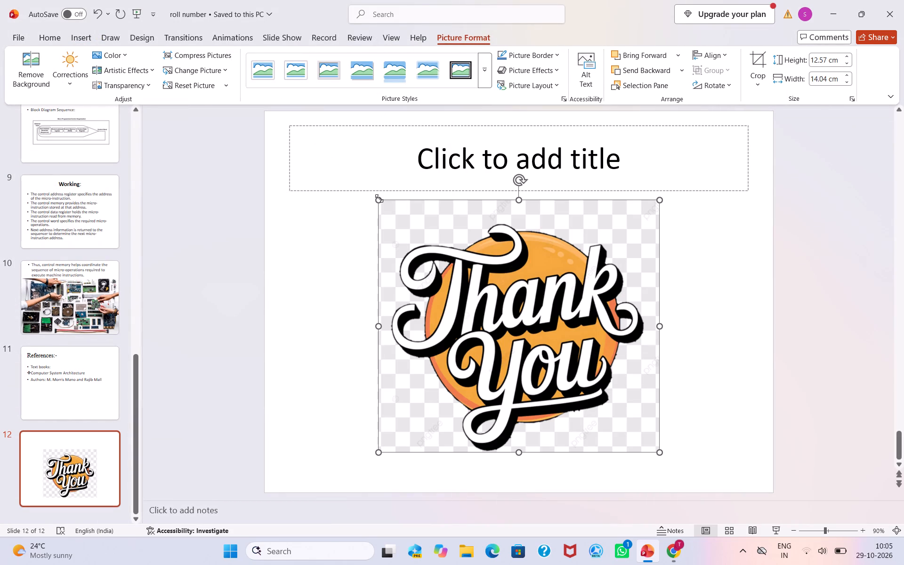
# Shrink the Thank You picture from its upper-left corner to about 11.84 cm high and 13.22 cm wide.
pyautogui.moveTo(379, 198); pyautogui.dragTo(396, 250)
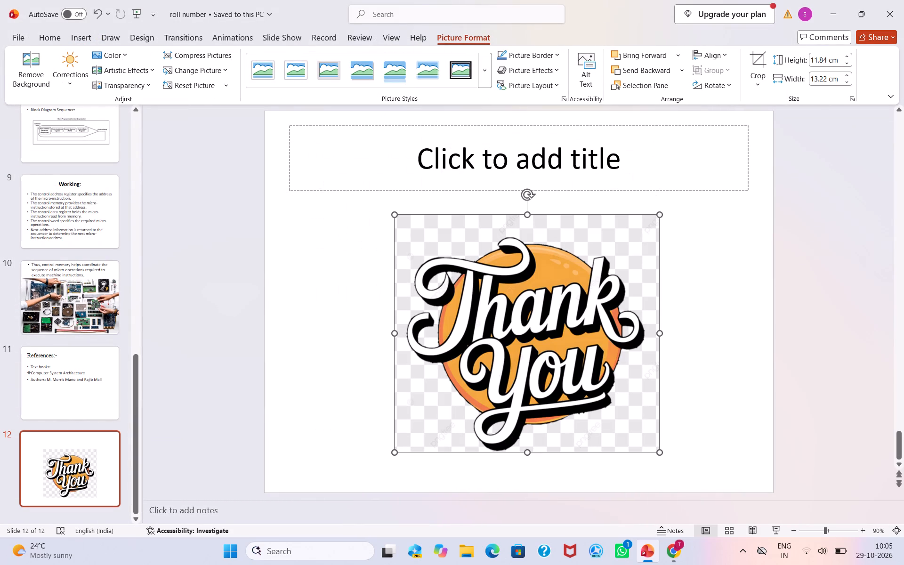
# Enter a single blank space in slide 12's title placeholder.
pyautogui.click(418, 155)
pyautogui.press('space')
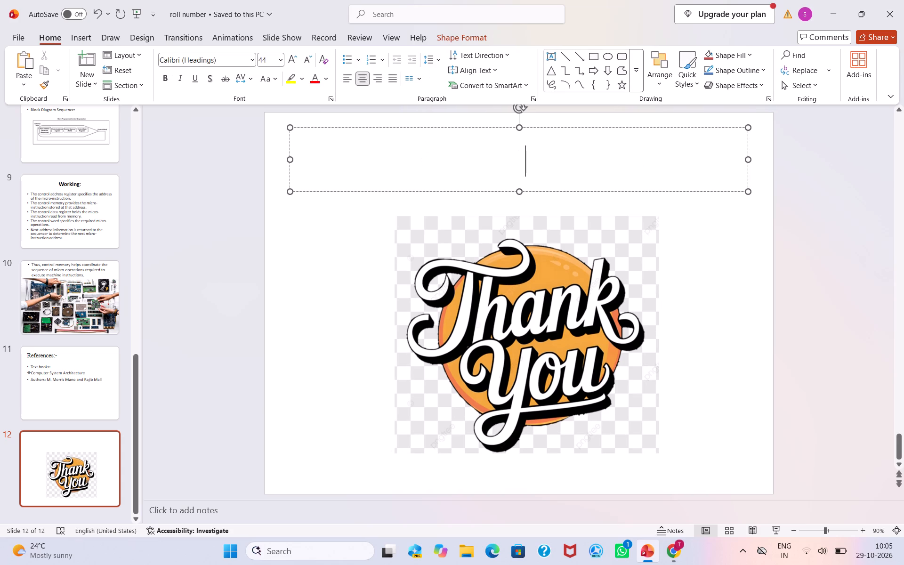
# Enlarge the Thank You picture until its edges meet all four edges of slide 12, covering the whole slide.
pyautogui.click(447, 223)
pyautogui.moveTo(395, 214); pyautogui.dragTo(272, 129)
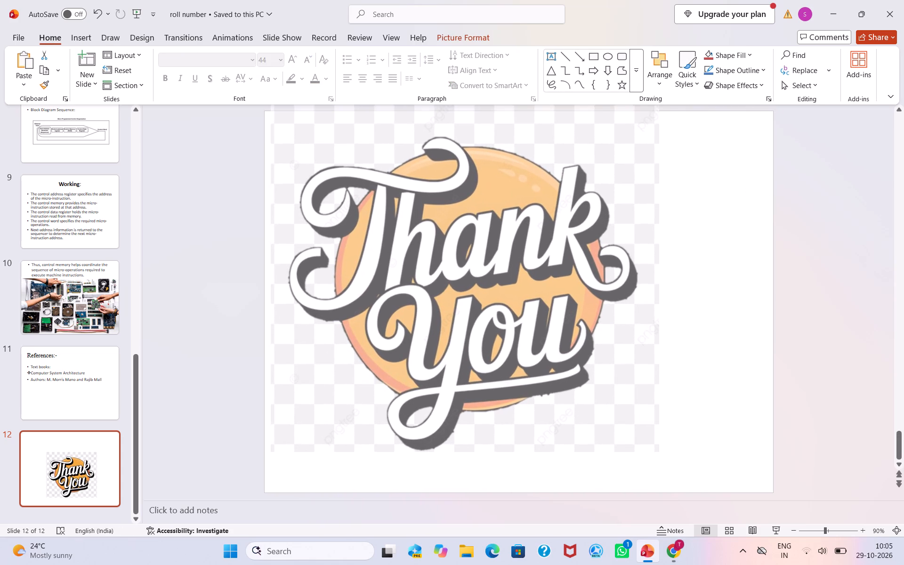
pyautogui.moveTo(272, 129); pyautogui.dragTo(280, 137)
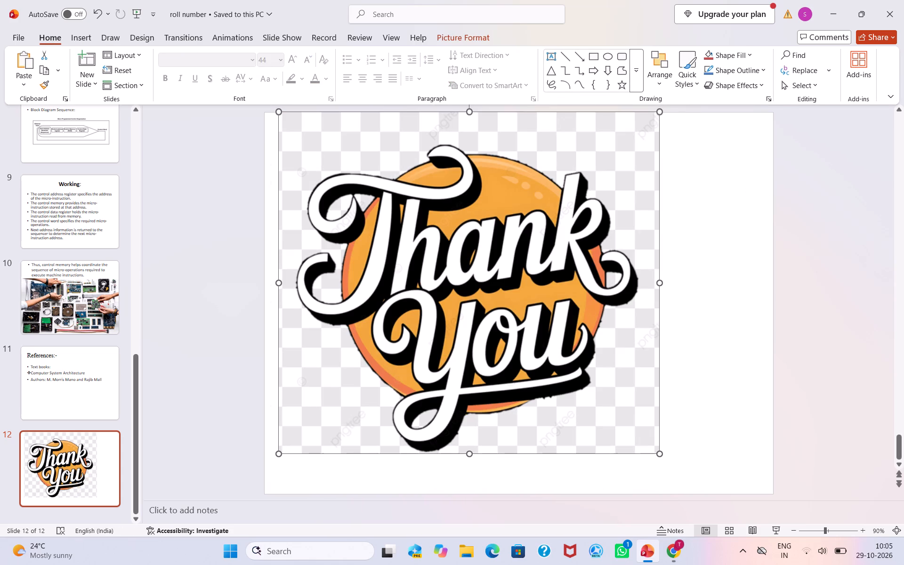
pyautogui.moveTo(279, 283); pyautogui.dragTo(267, 287)
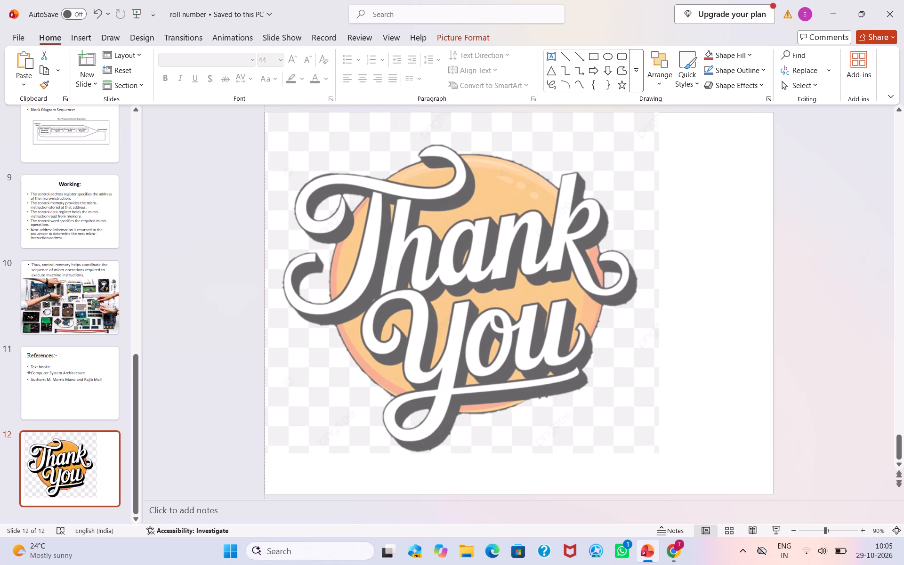
pyautogui.moveTo(267, 287); pyautogui.dragTo(267, 287)
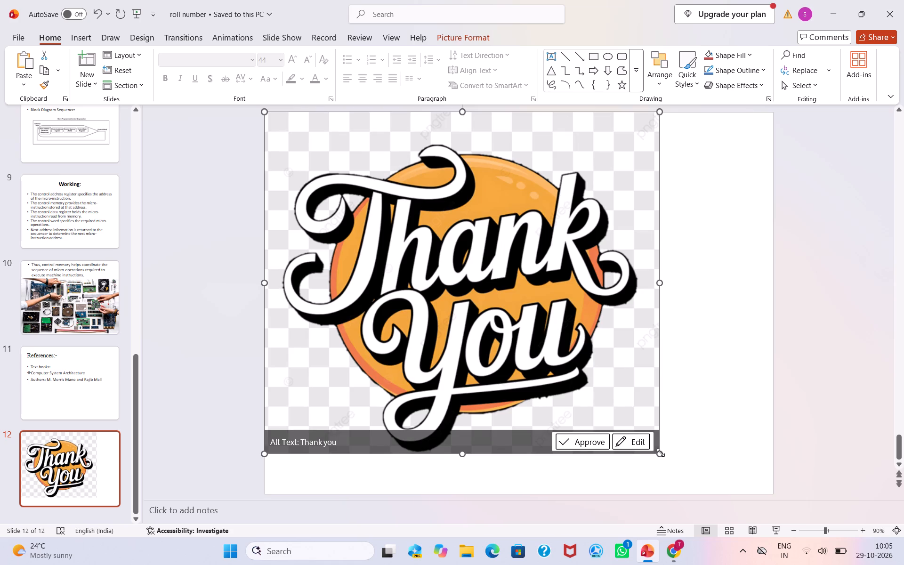
pyautogui.moveTo(661, 452); pyautogui.dragTo(714, 436)
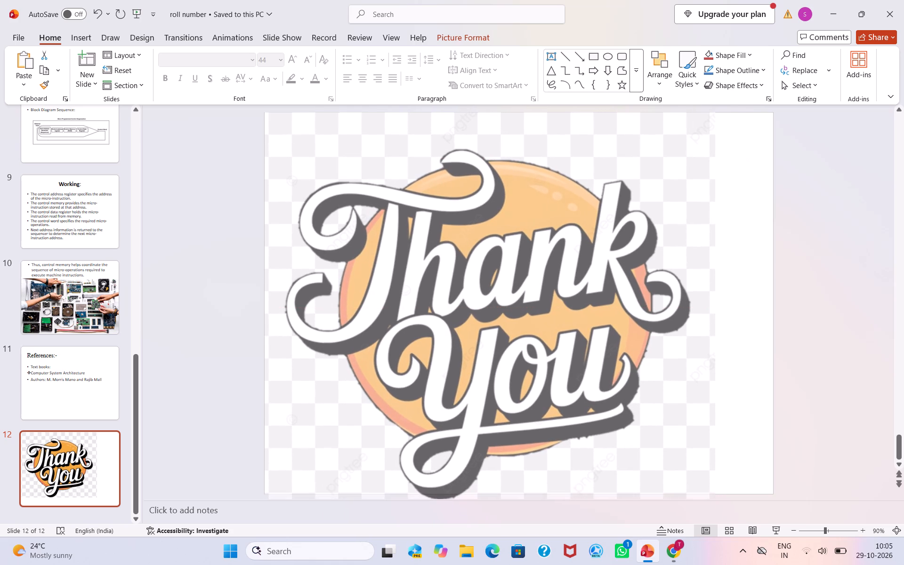
pyautogui.moveTo(714, 436); pyautogui.dragTo(698, 402)
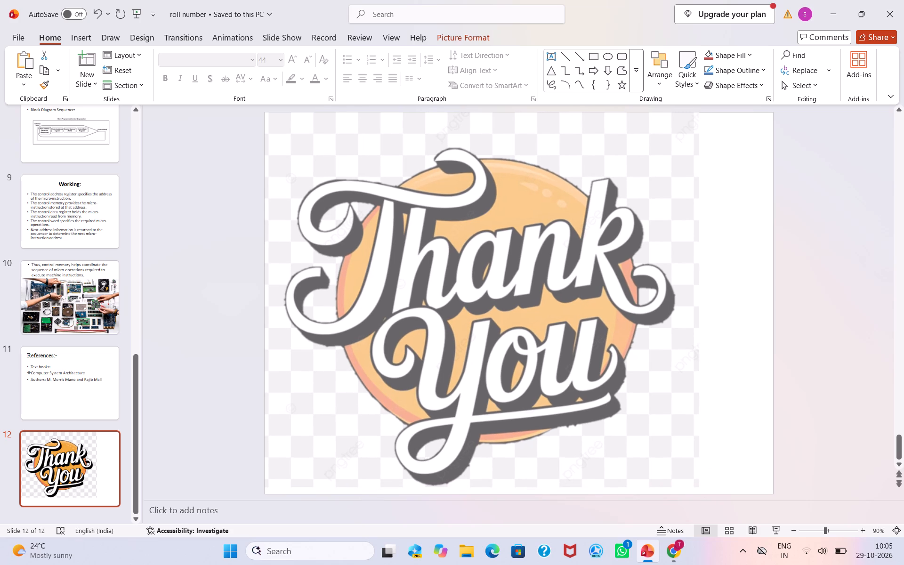
pyautogui.moveTo(698, 402); pyautogui.dragTo(681, 324)
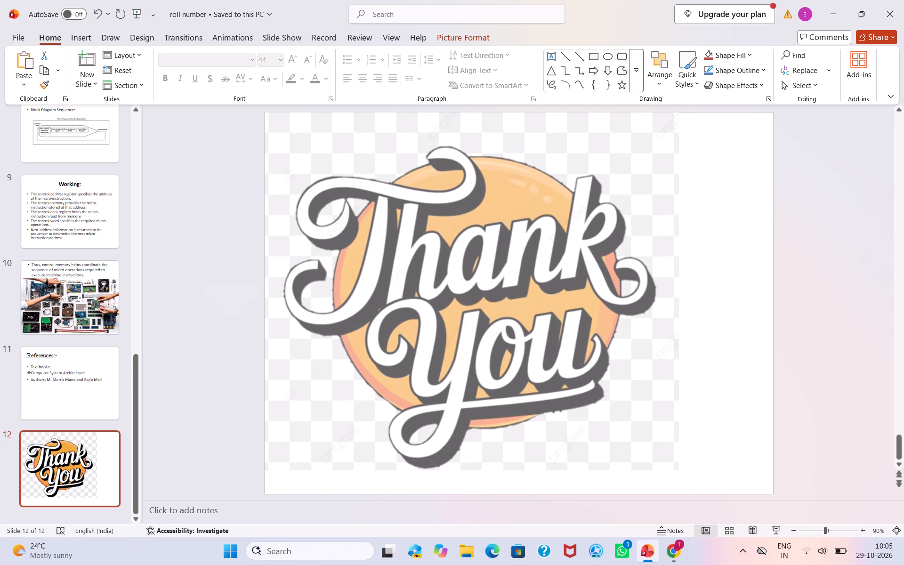
pyautogui.moveTo(681, 324); pyautogui.dragTo(686, 370)
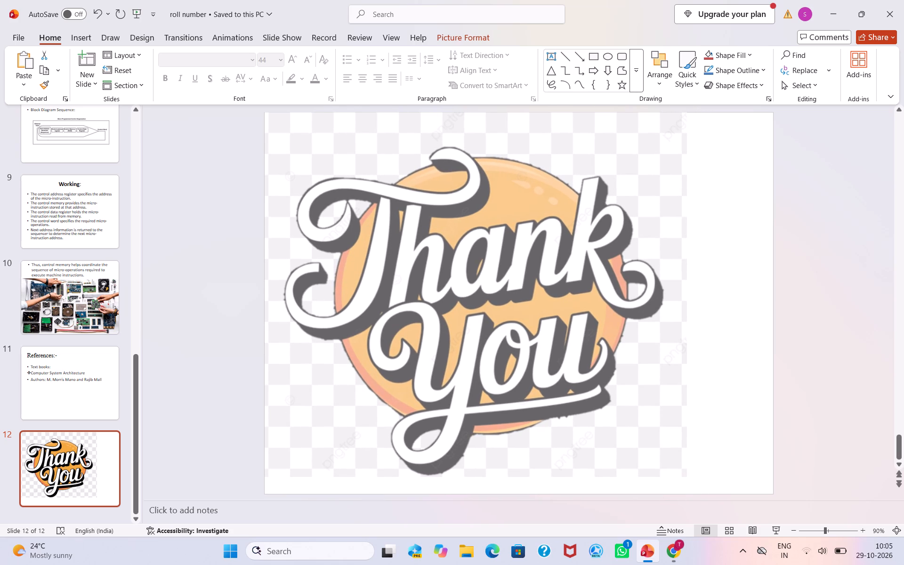
pyautogui.moveTo(686, 370); pyautogui.dragTo(687, 385)
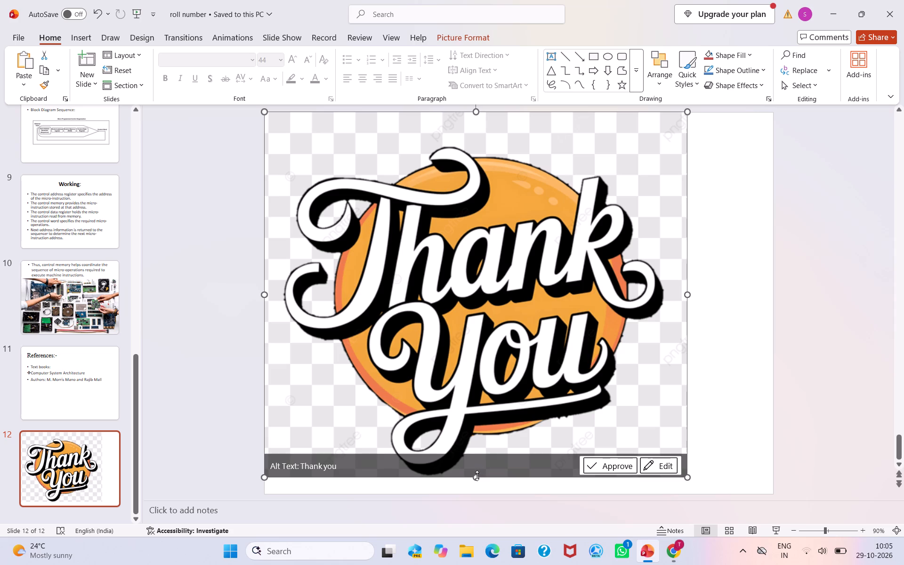
pyautogui.moveTo(477, 476); pyautogui.dragTo(483, 492)
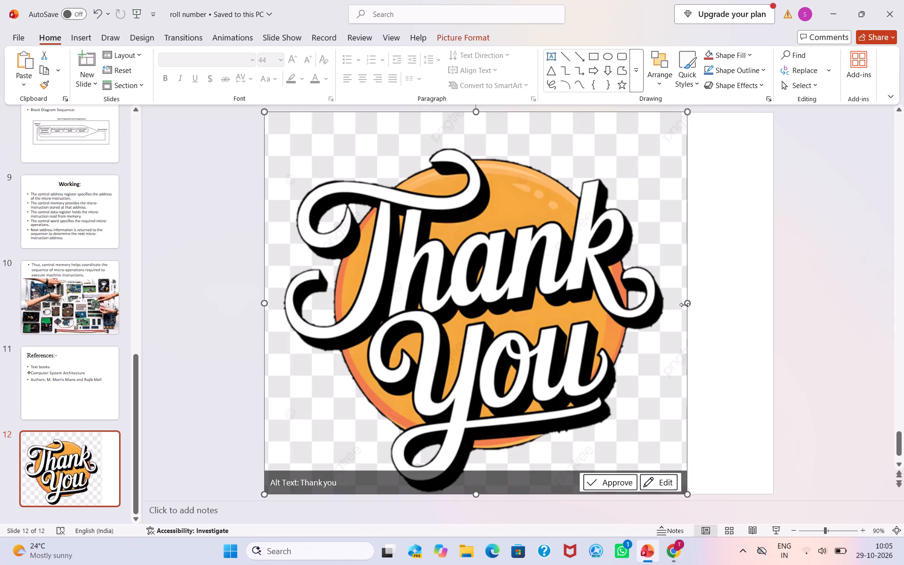
pyautogui.moveTo(685, 305); pyautogui.dragTo(773, 314)
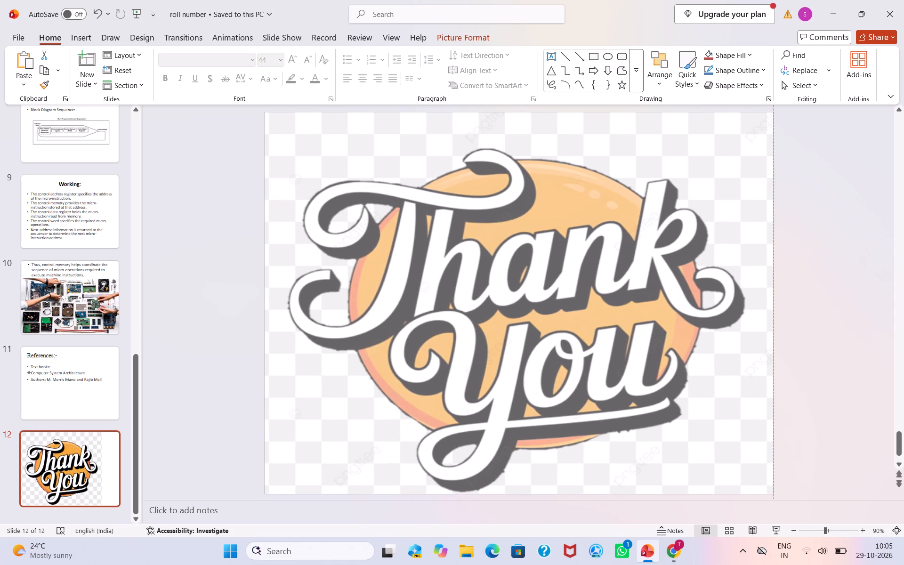
pyautogui.moveTo(773, 314); pyautogui.dragTo(775, 314)
pyautogui.click(686, 415)
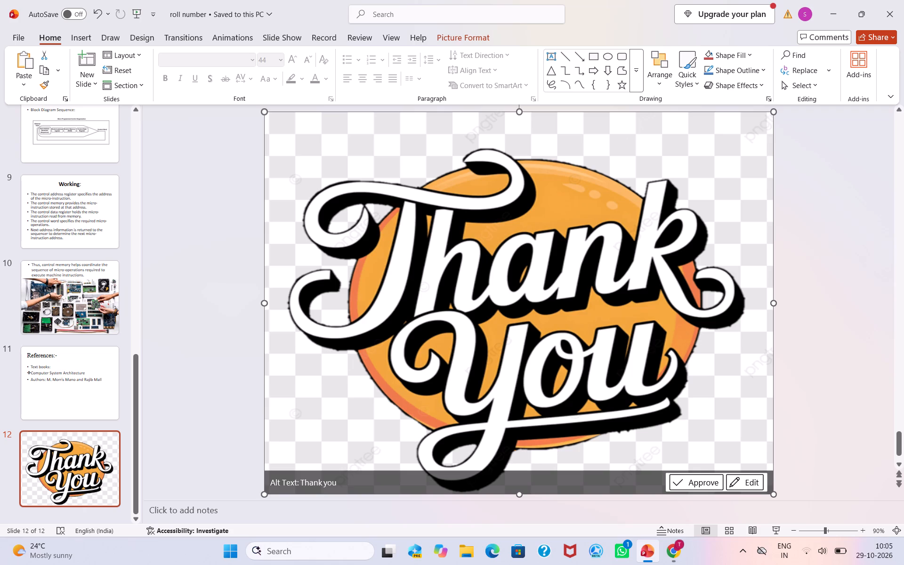
# Approve the alt text "Thank you" for the picture on slide 12, close the alt text pane and deselect the picture.
pyautogui.click(681, 482)
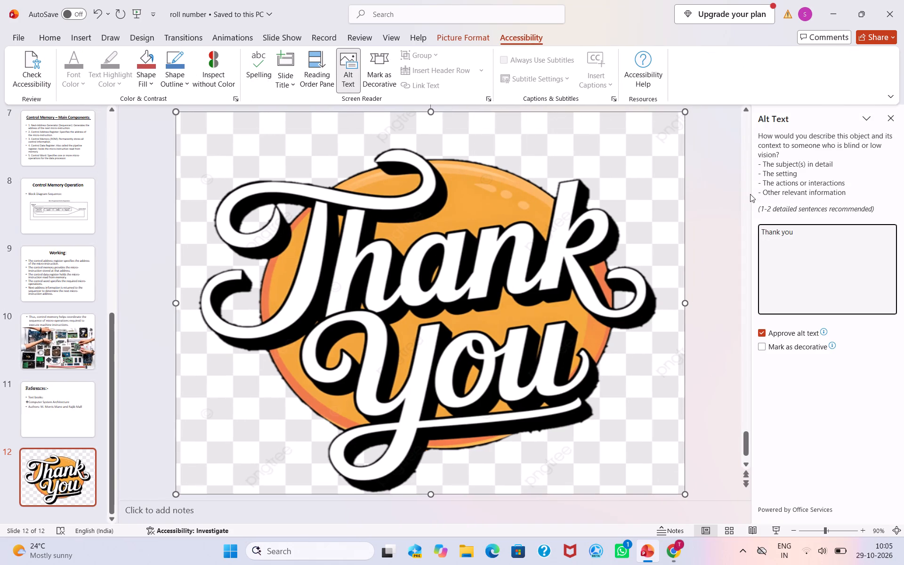
pyautogui.click(895, 118)
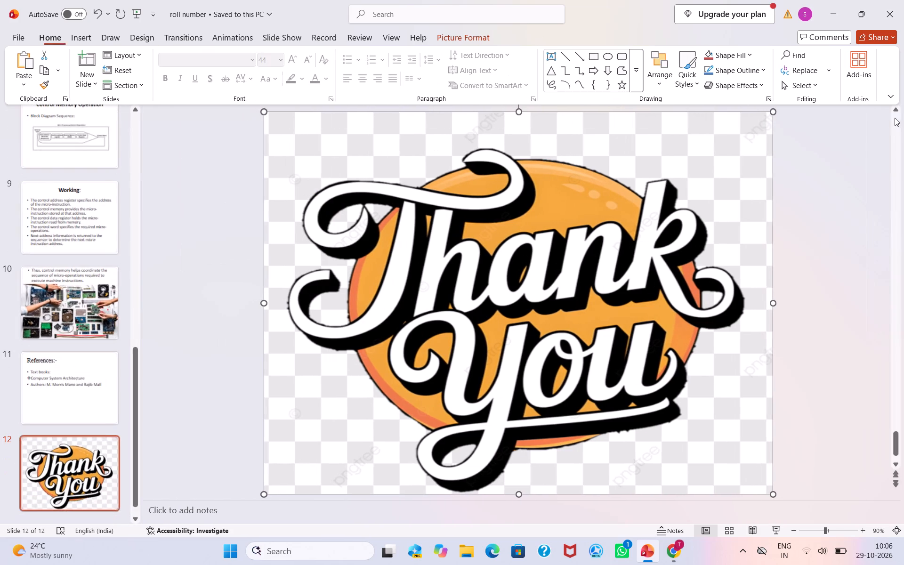
pyautogui.click(618, 294)
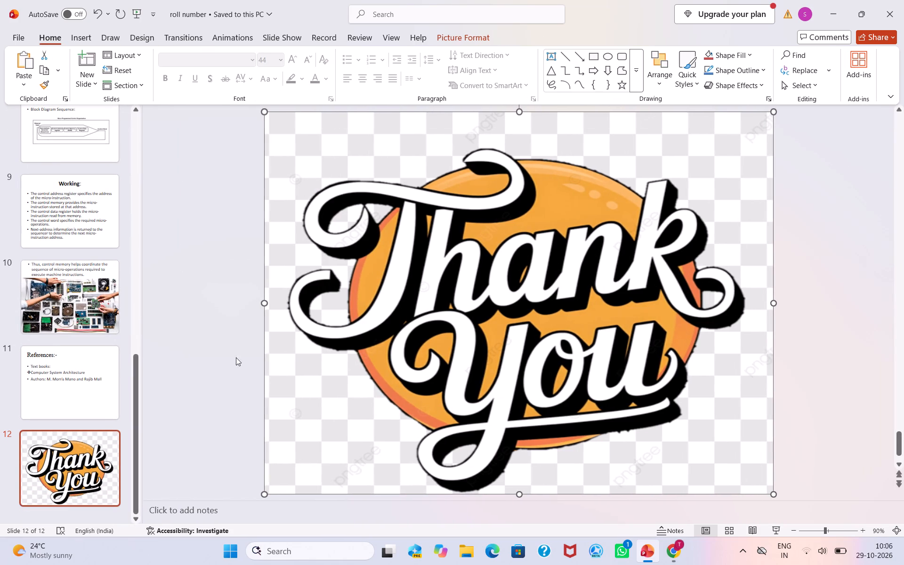
pyautogui.click(228, 343)
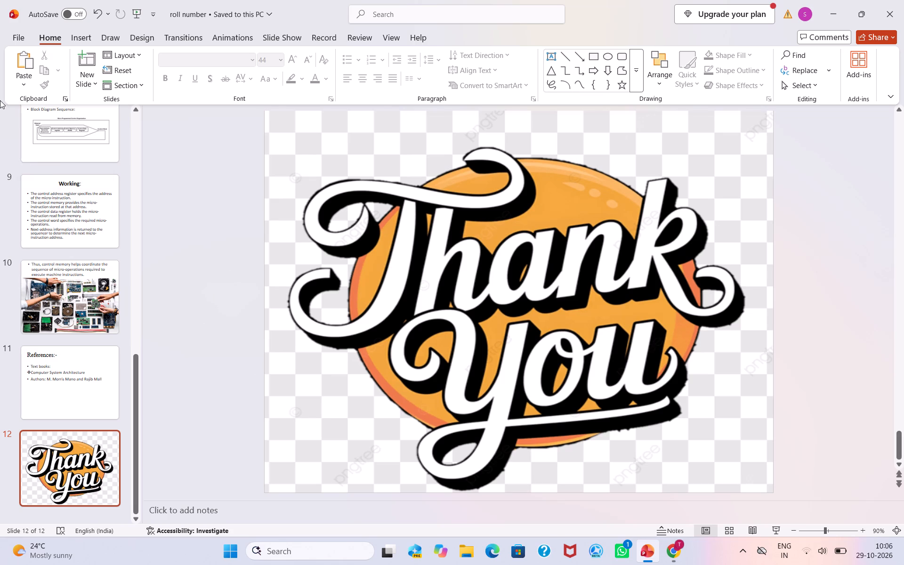
# Review the deck's content and formatting, checking slides 11, 10 and 9, the opening slides through slide 5, and the References slide.
pyautogui.scroll(-3, 64, 205)
pyautogui.click(55, 352)
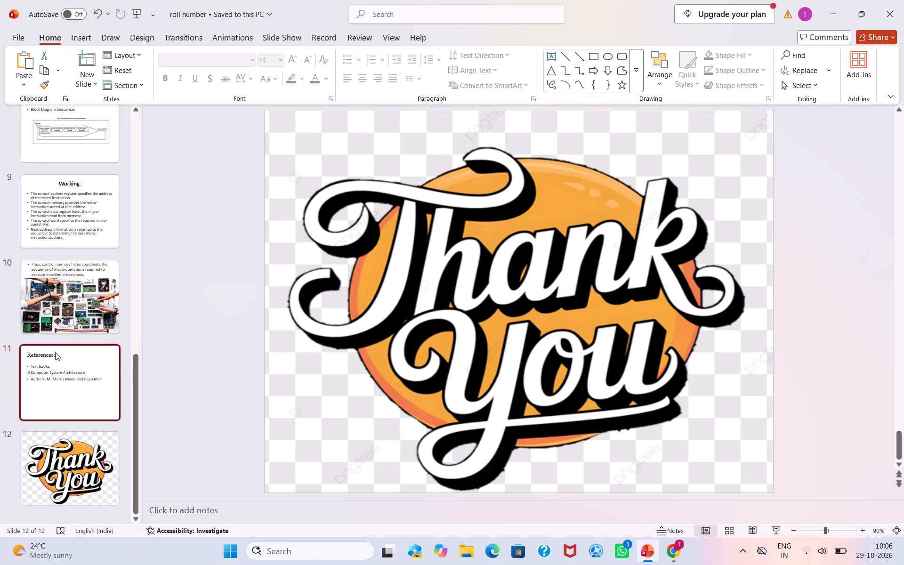
pyautogui.click(78, 315)
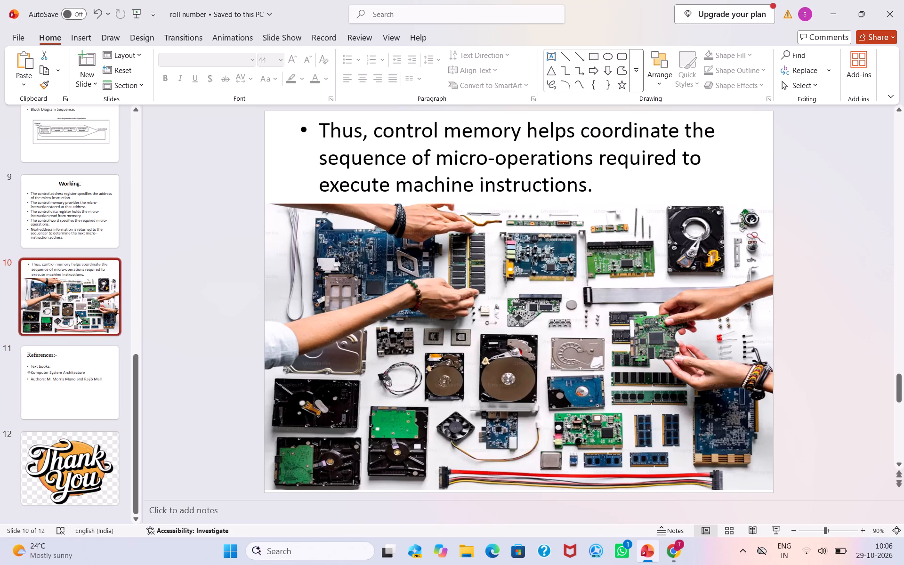
pyautogui.click(90, 234)
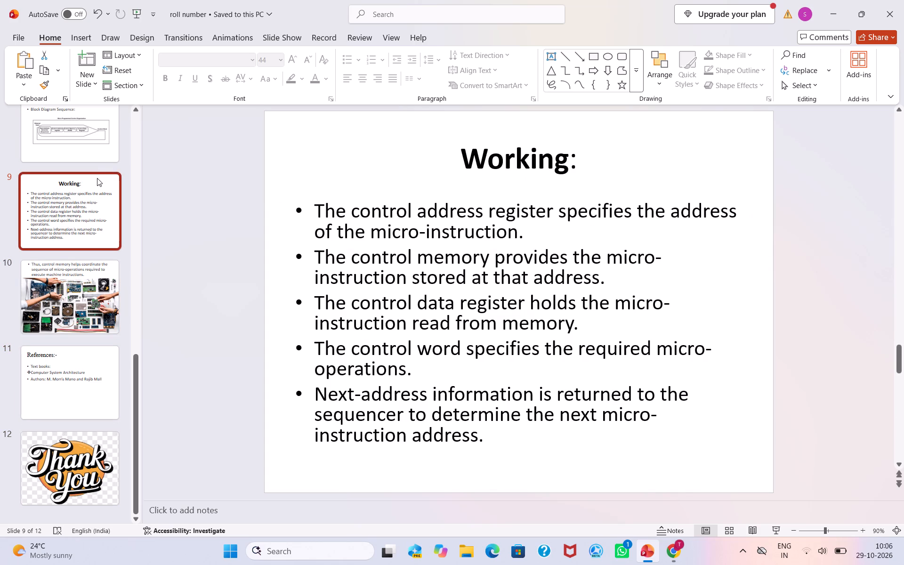
pyautogui.scroll(2, 82, 127)
pyautogui.scroll(4, 78, 175)
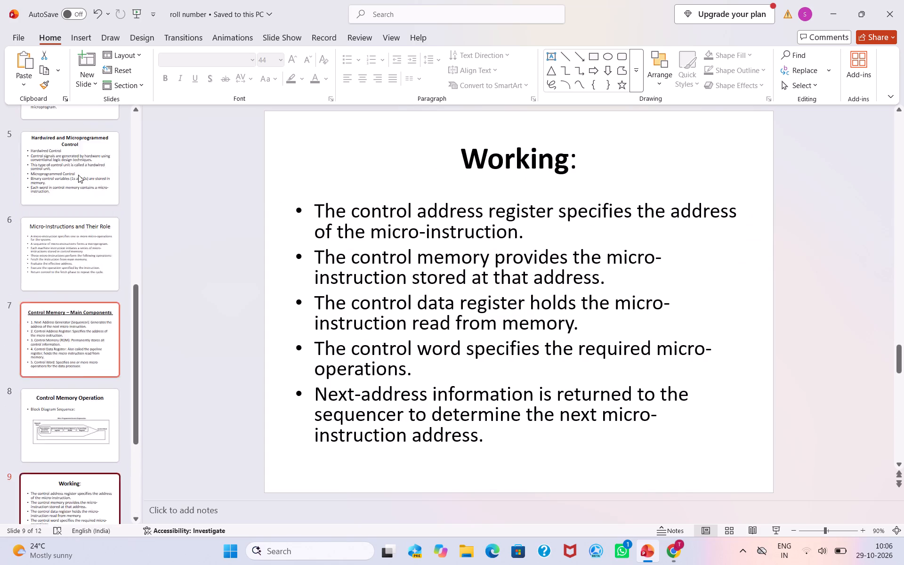
pyautogui.scroll(10, 78, 175)
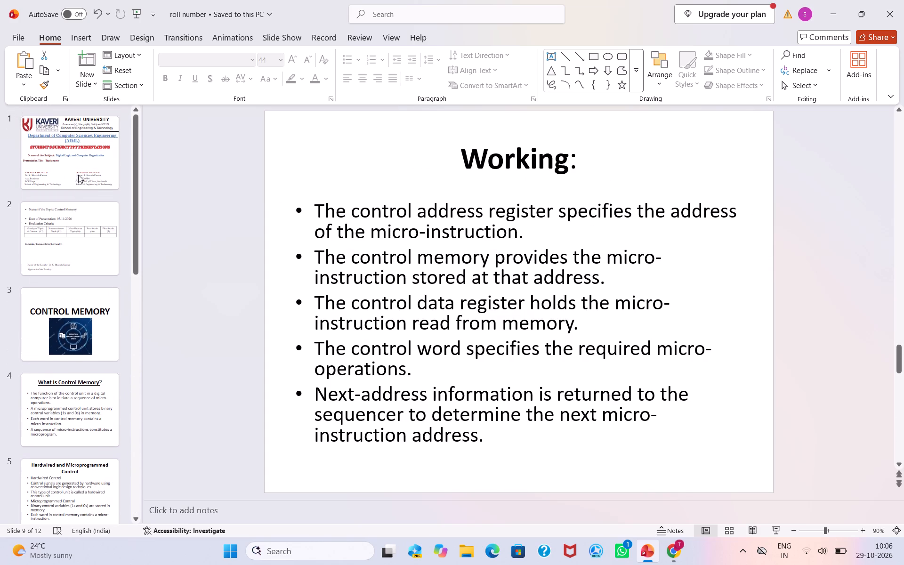
pyautogui.click(78, 238)
pyautogui.click(66, 358)
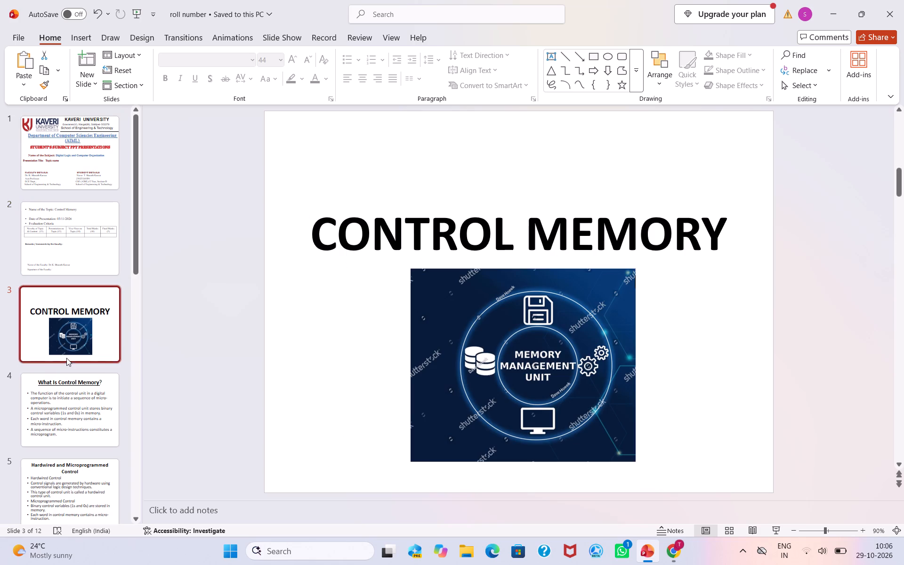
pyautogui.click(73, 397)
pyautogui.scroll(-1, 73, 394)
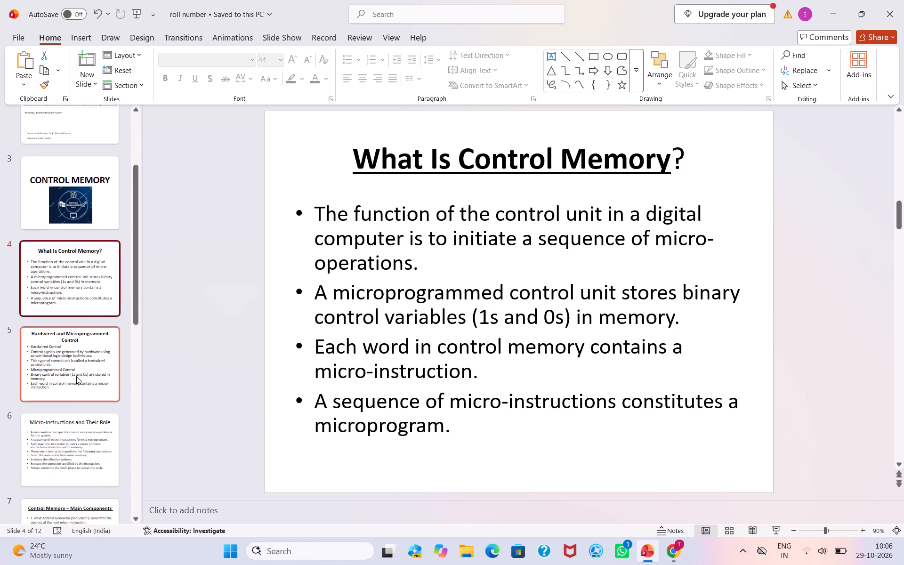
pyautogui.click(76, 376)
pyautogui.scroll(-15, 76, 376)
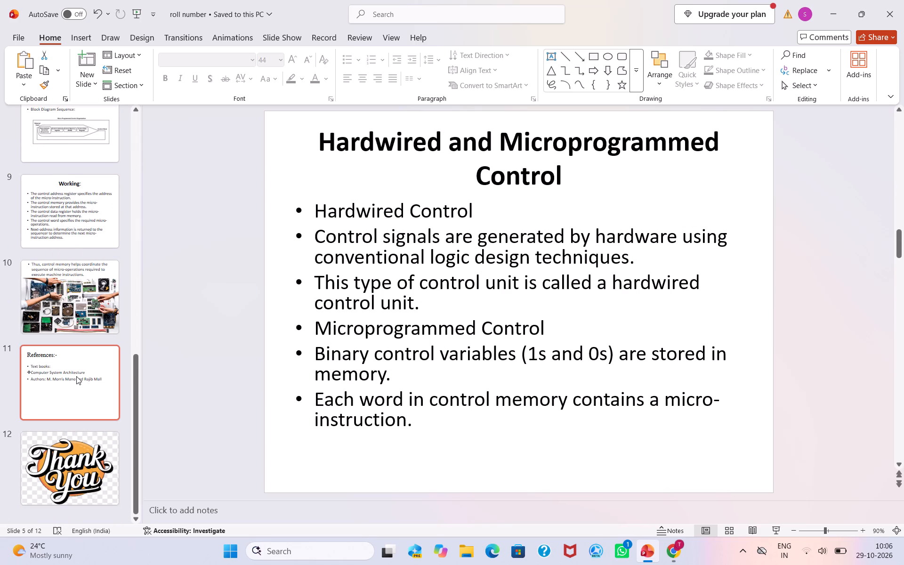
pyautogui.click(85, 362)
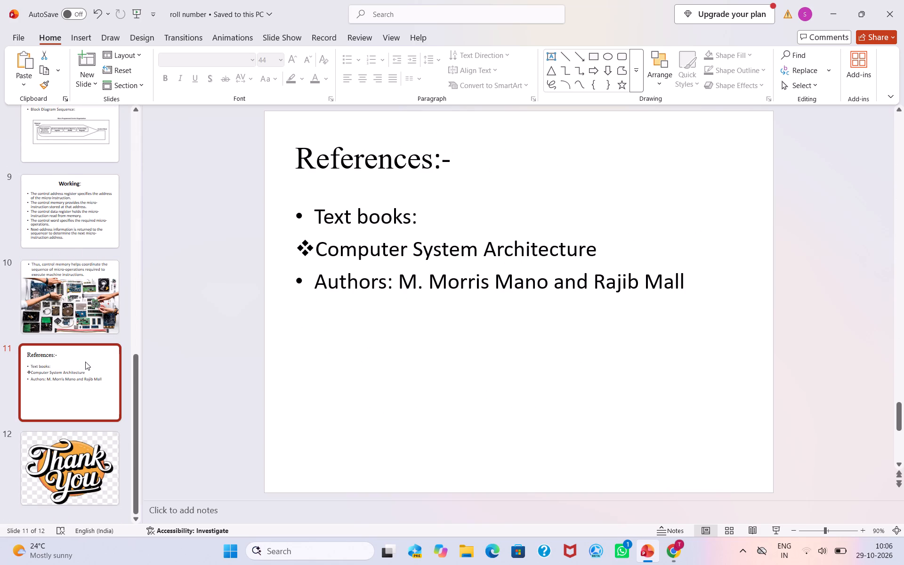
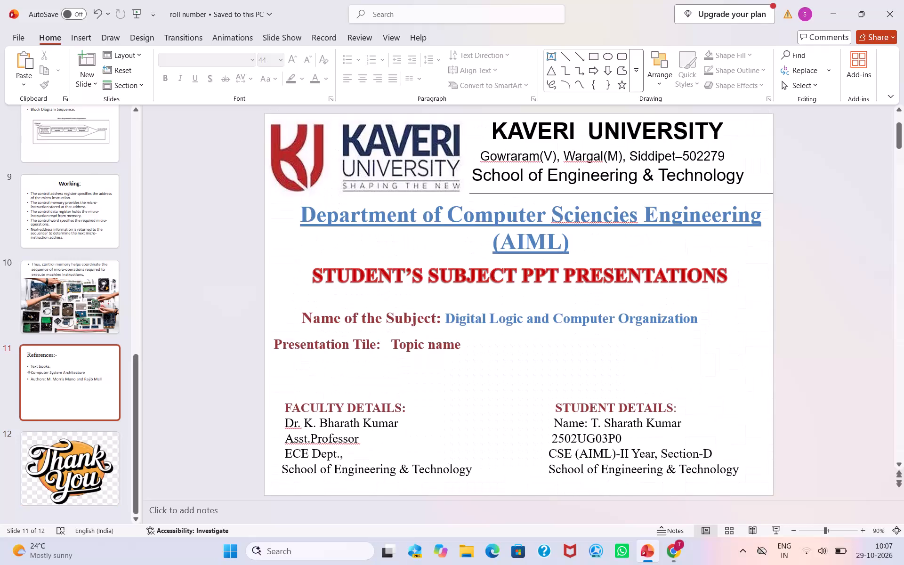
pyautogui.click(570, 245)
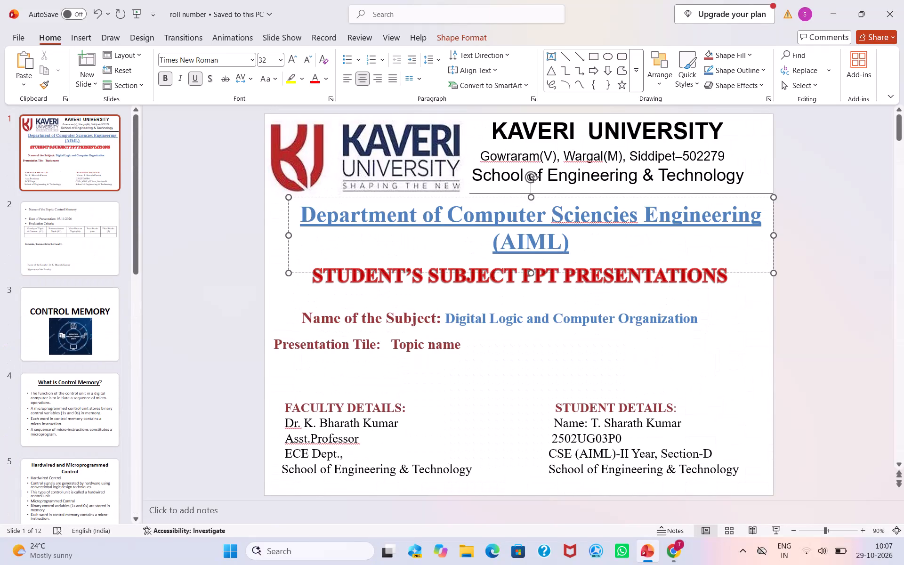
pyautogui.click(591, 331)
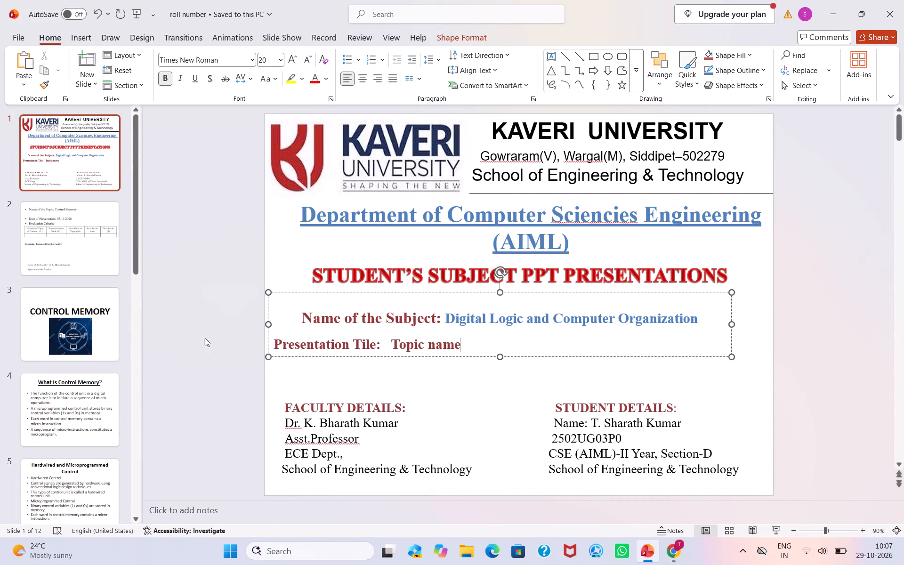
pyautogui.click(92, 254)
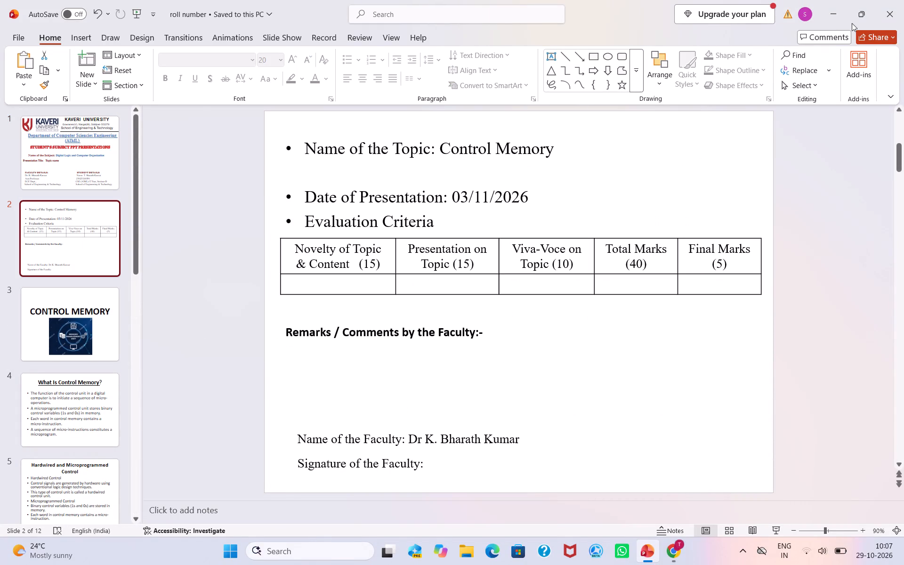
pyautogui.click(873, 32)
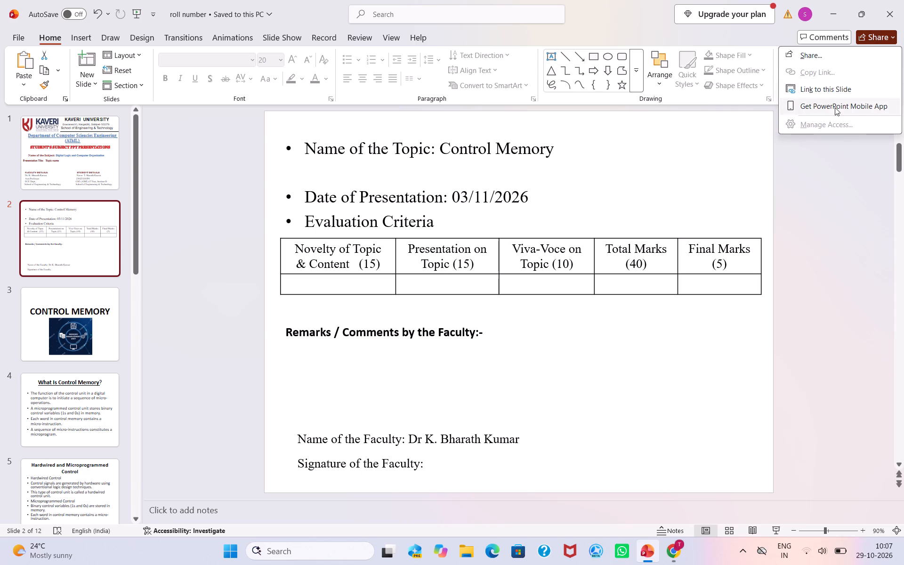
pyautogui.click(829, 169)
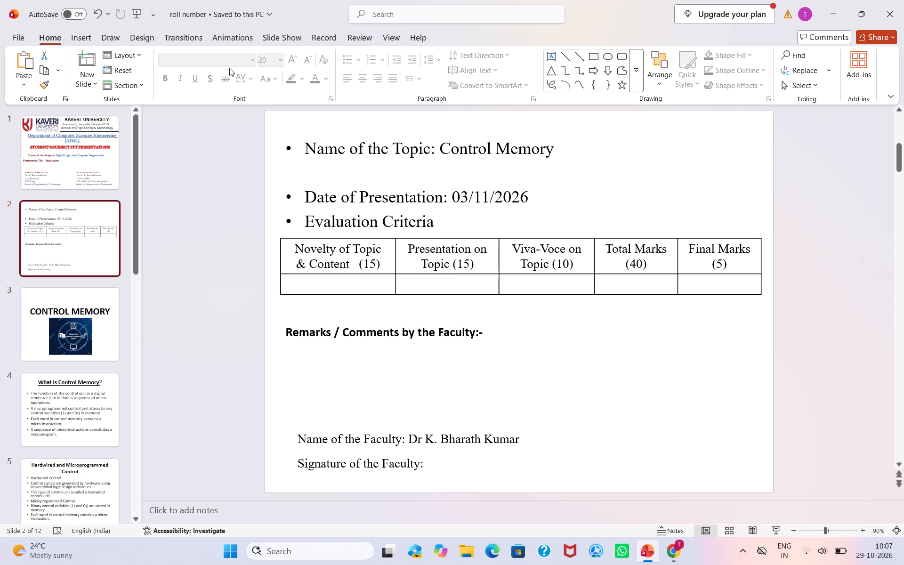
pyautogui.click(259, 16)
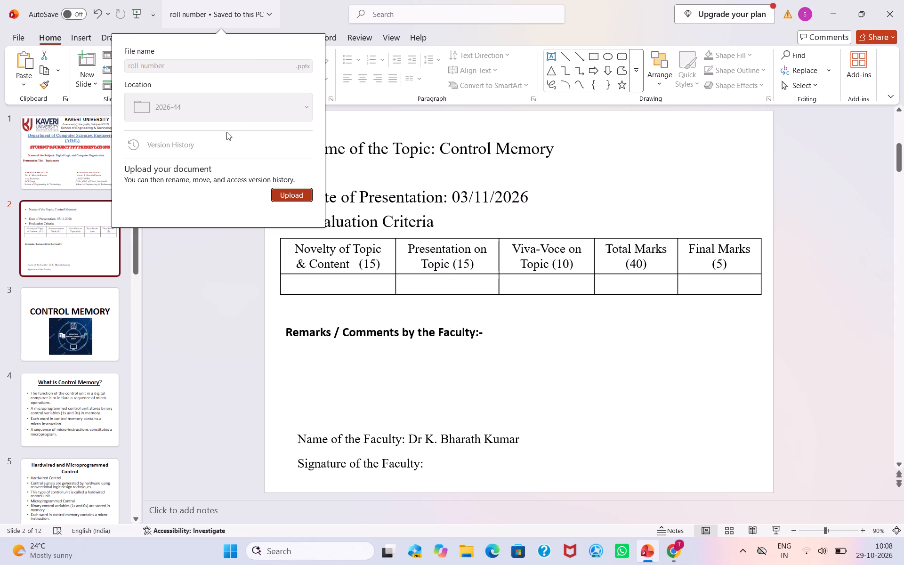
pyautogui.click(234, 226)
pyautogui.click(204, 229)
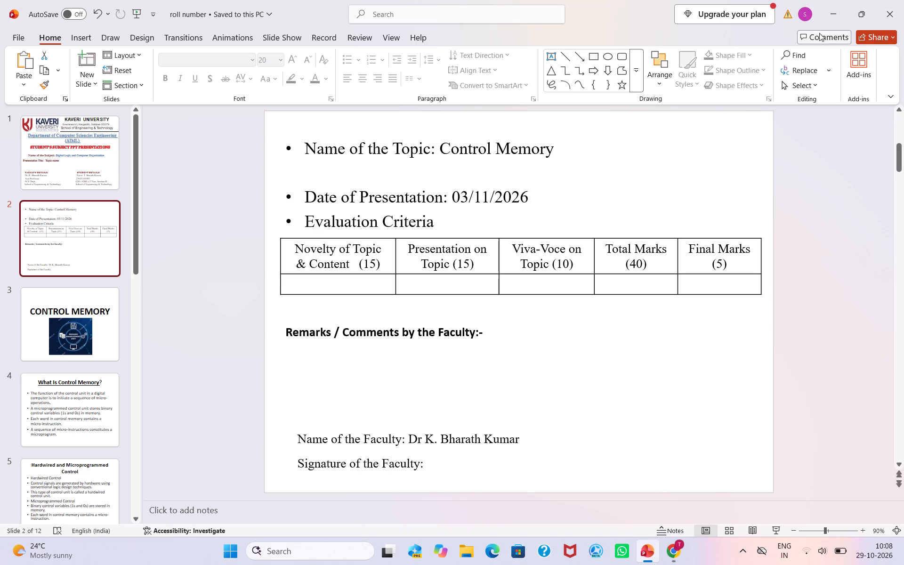
# Close the roll number presentation and save its changes.
pyautogui.click(893, 0)
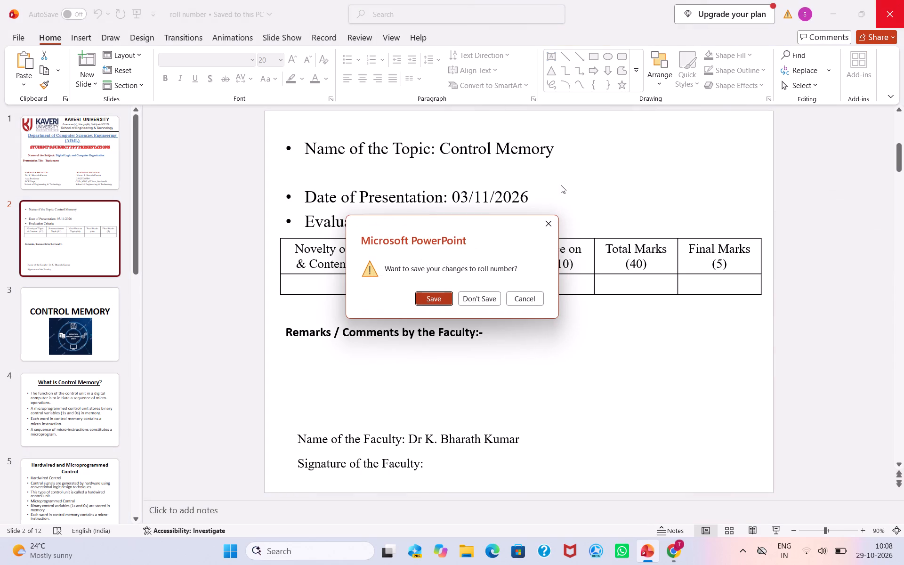
pyautogui.click(438, 293)
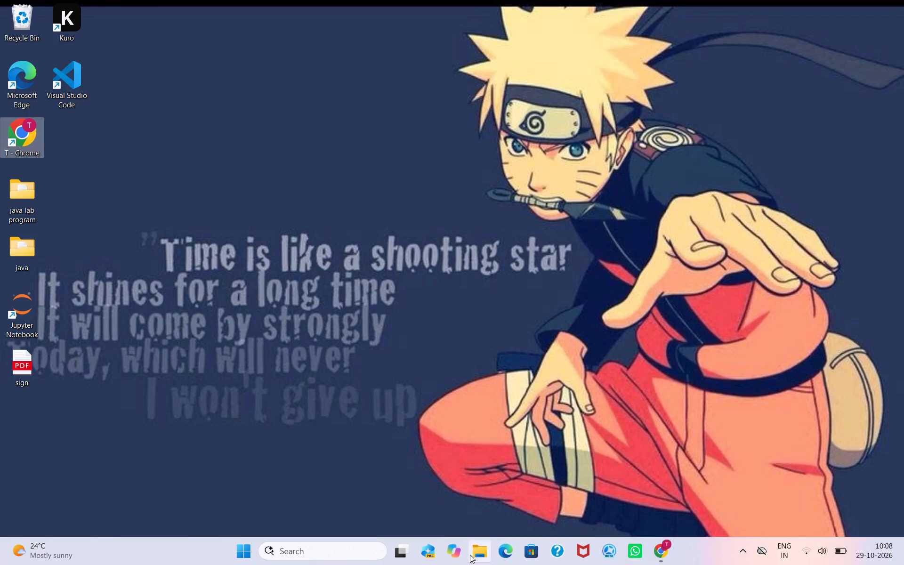
# Switch to File Explorer, open the more recent roll number presentation, check its slide thumbnails through slide 12, and close it.
pyautogui.click(485, 555)
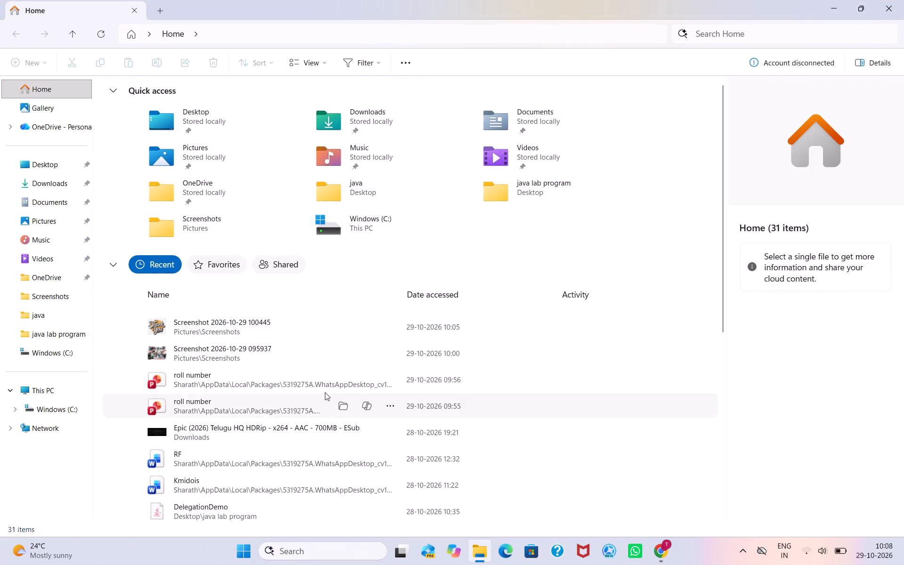
pyautogui.doubleClick(250, 378)
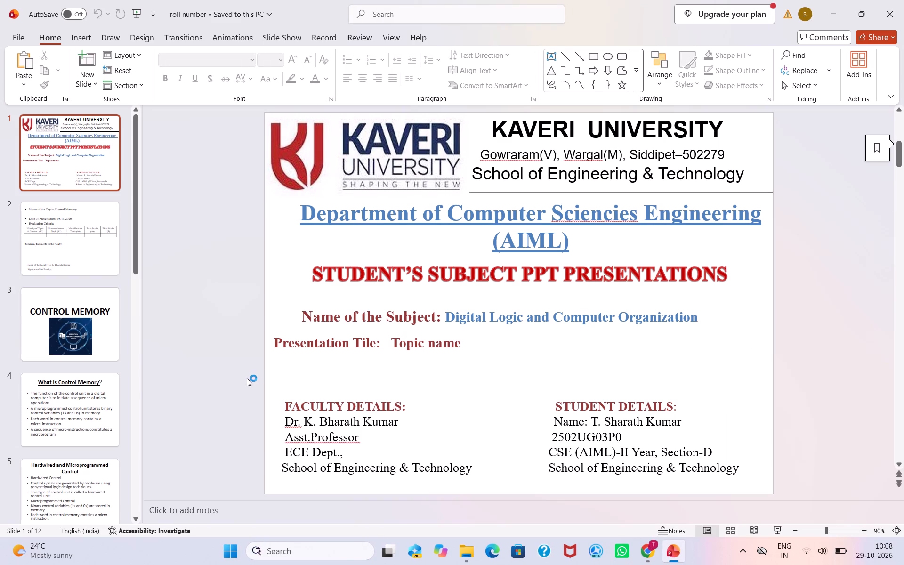
pyautogui.scroll(-7, 85, 370)
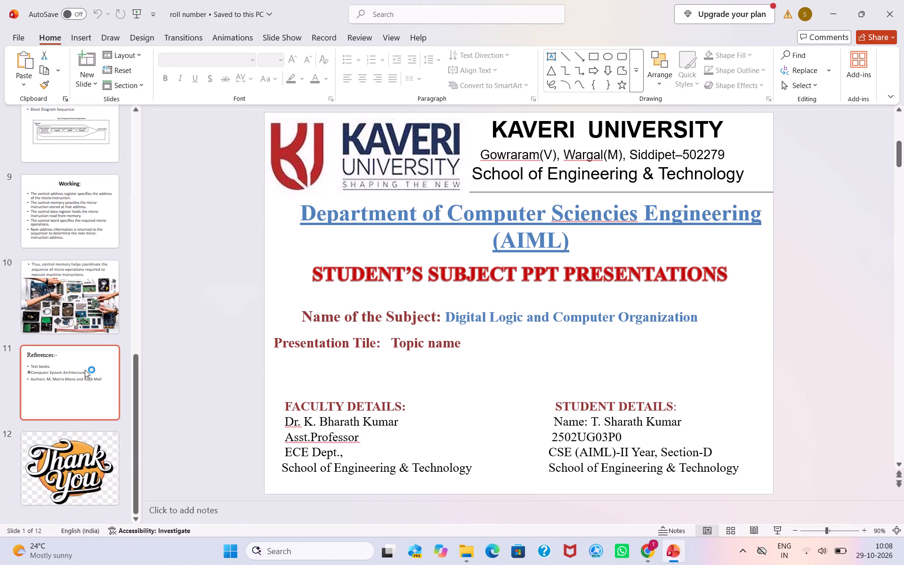
pyautogui.scroll(10, 85, 370)
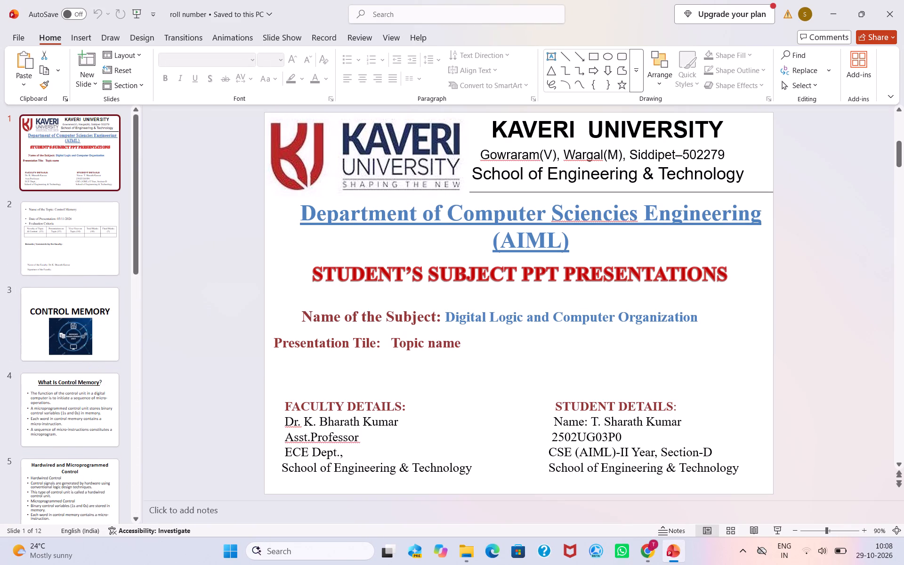
pyautogui.click(880, 12)
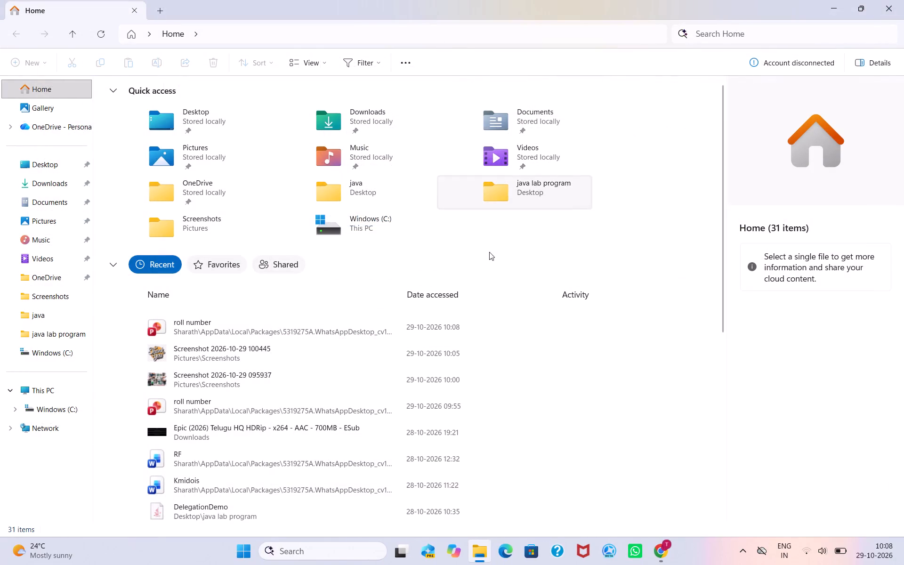
# Reopen the most recently accessed roll number presentation, check its last slides down to the Thank You slide, and close it.
pyautogui.doubleClick(298, 323)
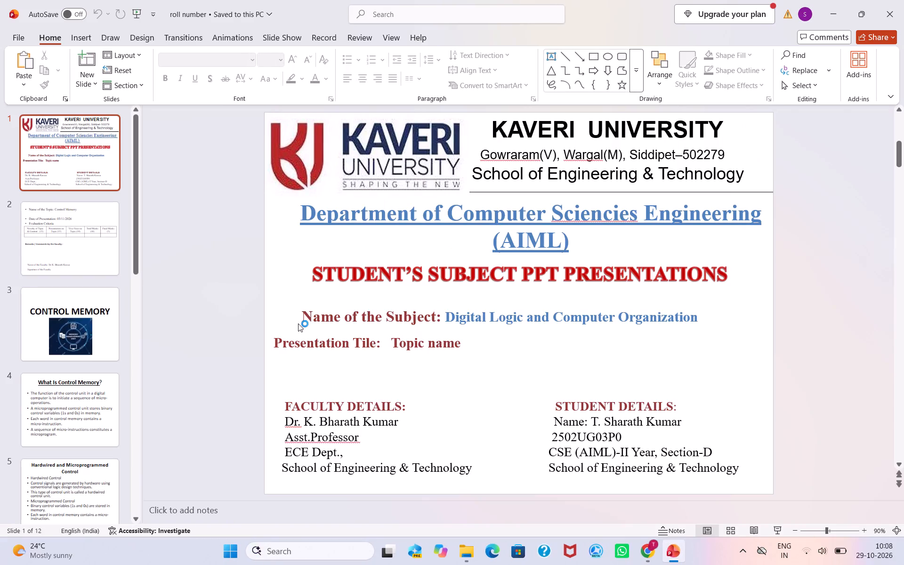
pyautogui.scroll(-8, 51, 375)
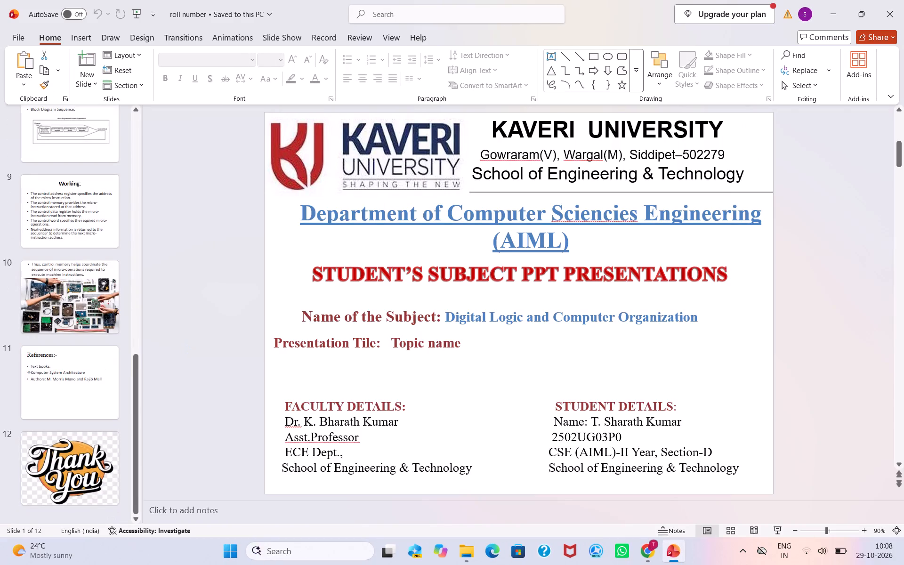
pyautogui.click(888, 8)
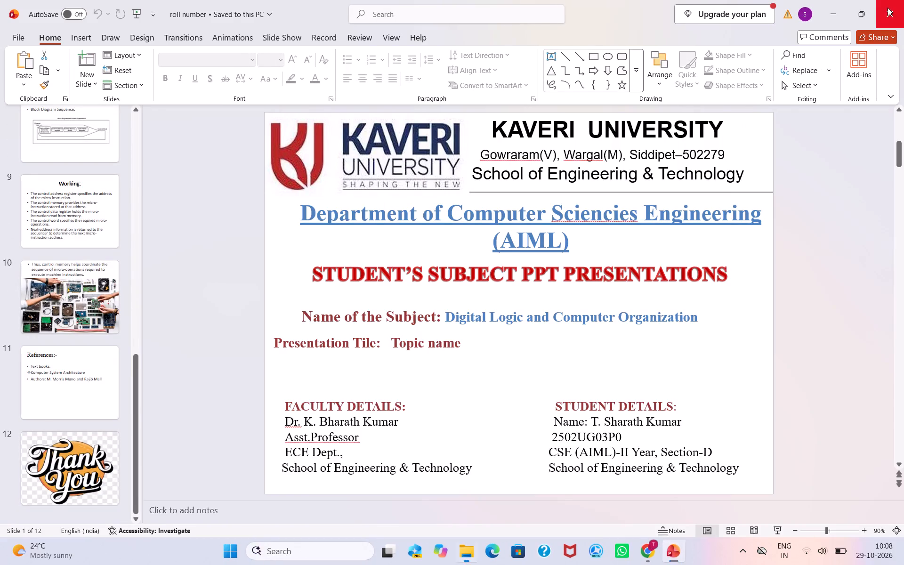
# Start sharing the most recently accessed roll number presentation file from File Explorer.
pyautogui.rightClick(286, 324)
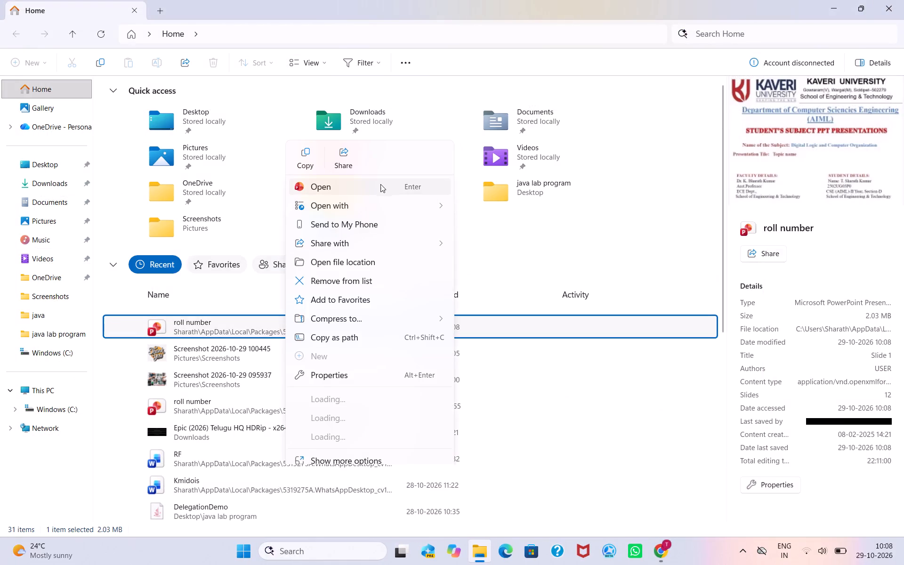
pyautogui.click(342, 159)
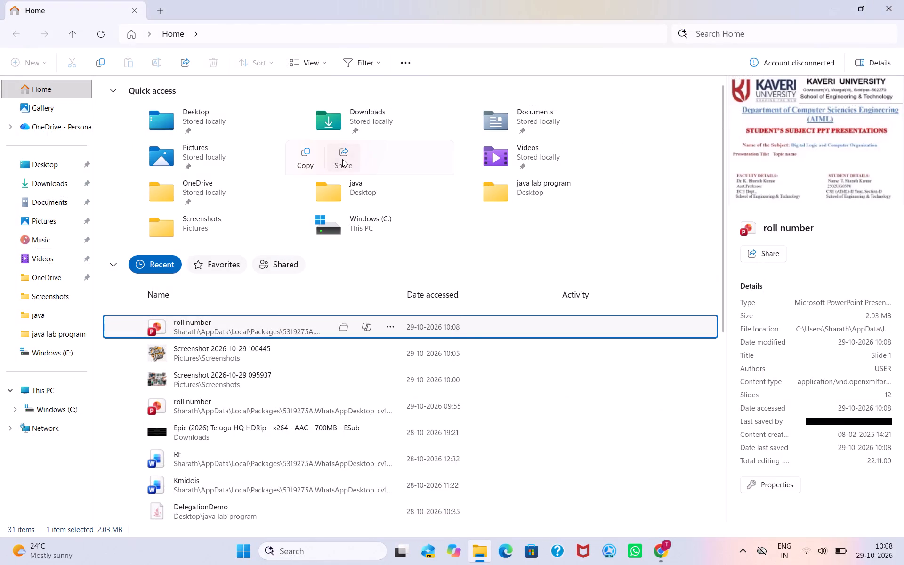
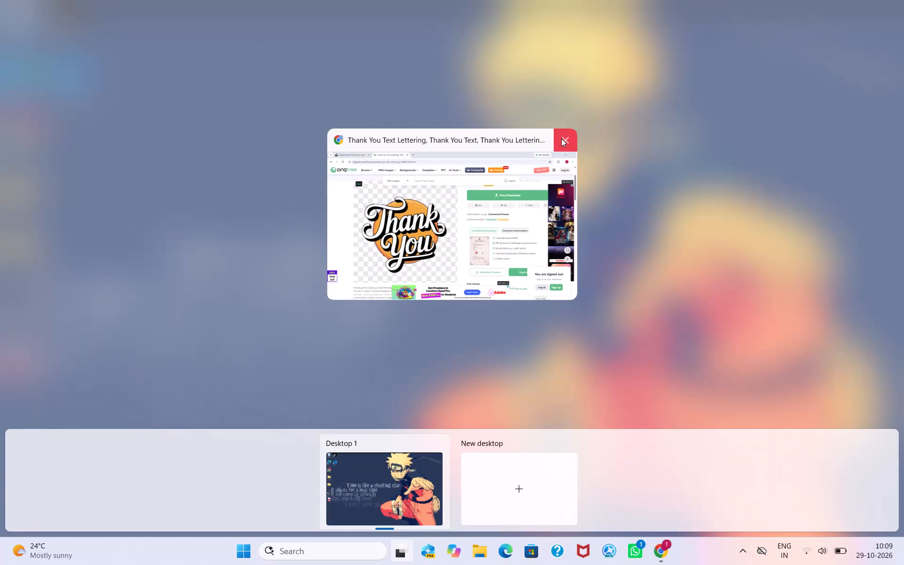
# Close the remaining browser window with the Thank You lettering image page and return to the empty desktop.
pyautogui.click(561, 138)
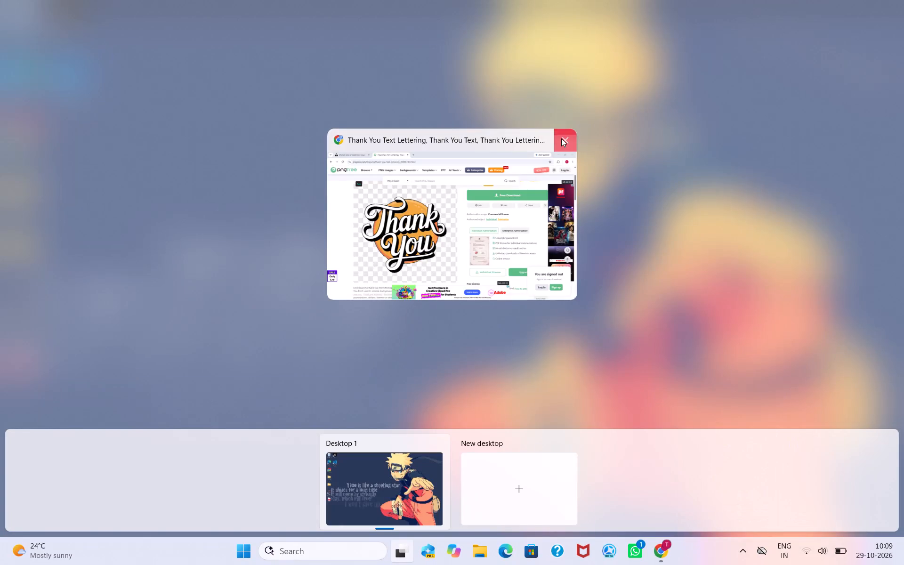
pyautogui.click(561, 138)
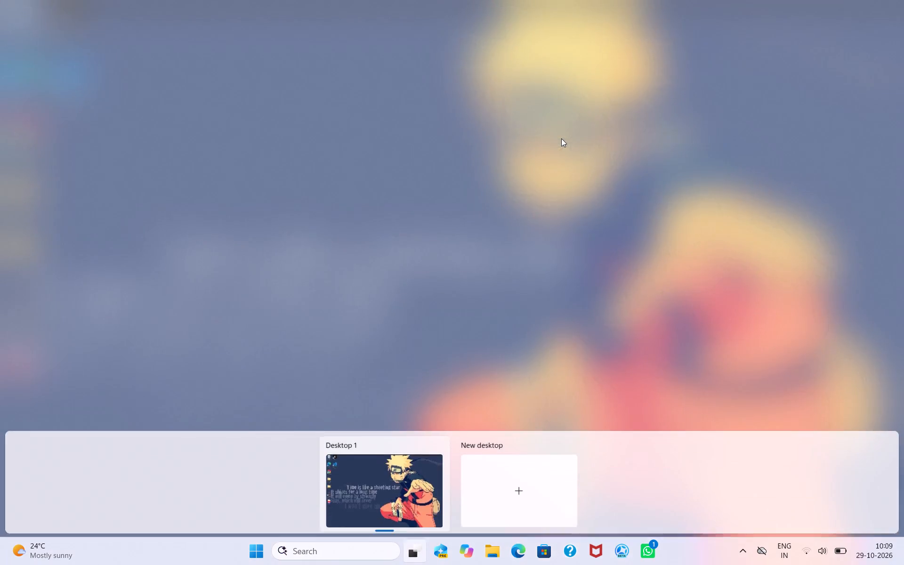
pyautogui.hotkey('alt', 'F4')
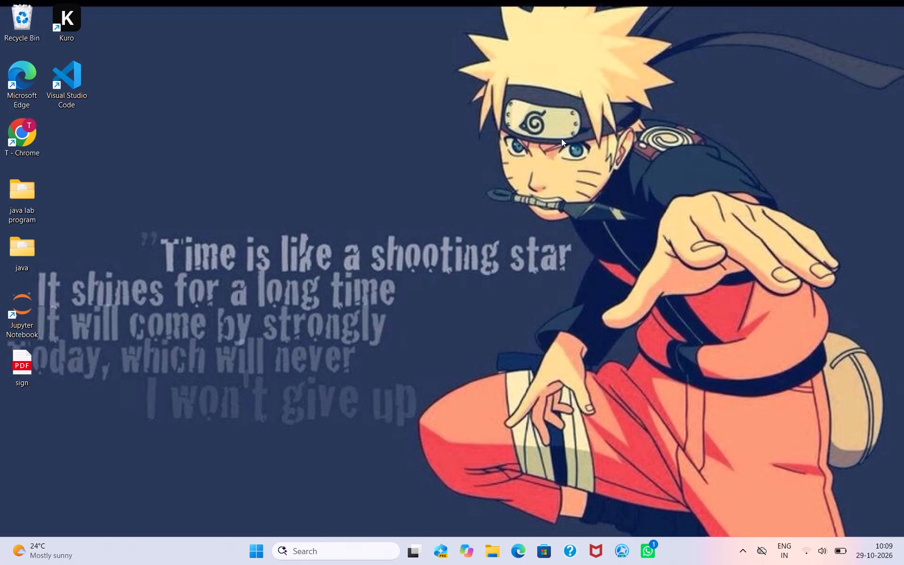